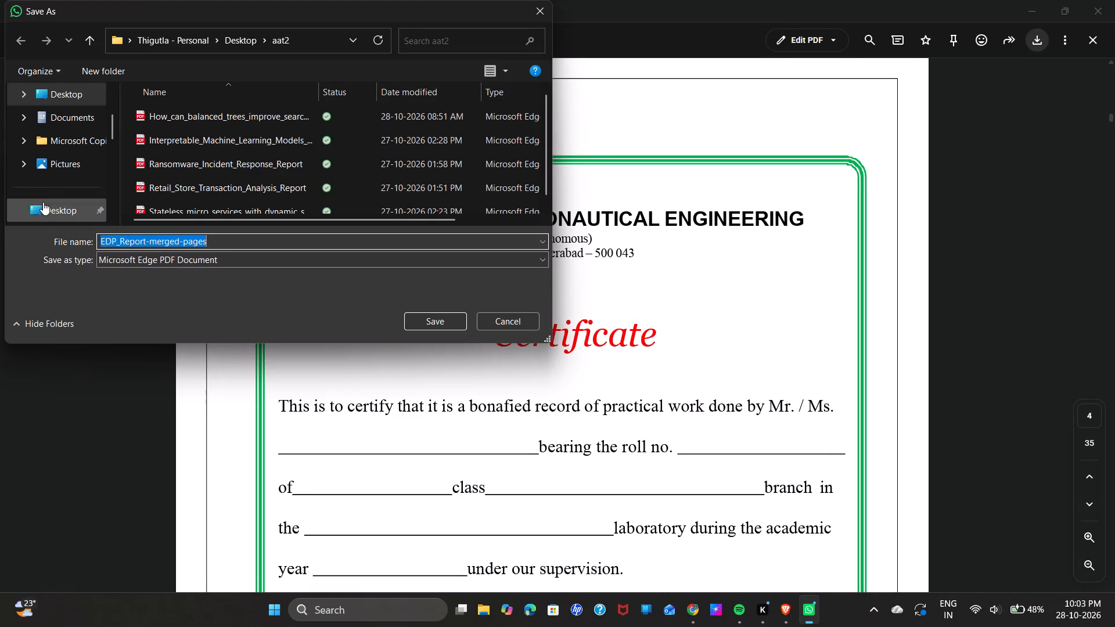
Choose the Desktop folder as the save location for EDP_Report-merged-pages, keeping the Microsoft Edge PDF Document type.
double_click(43, 202)
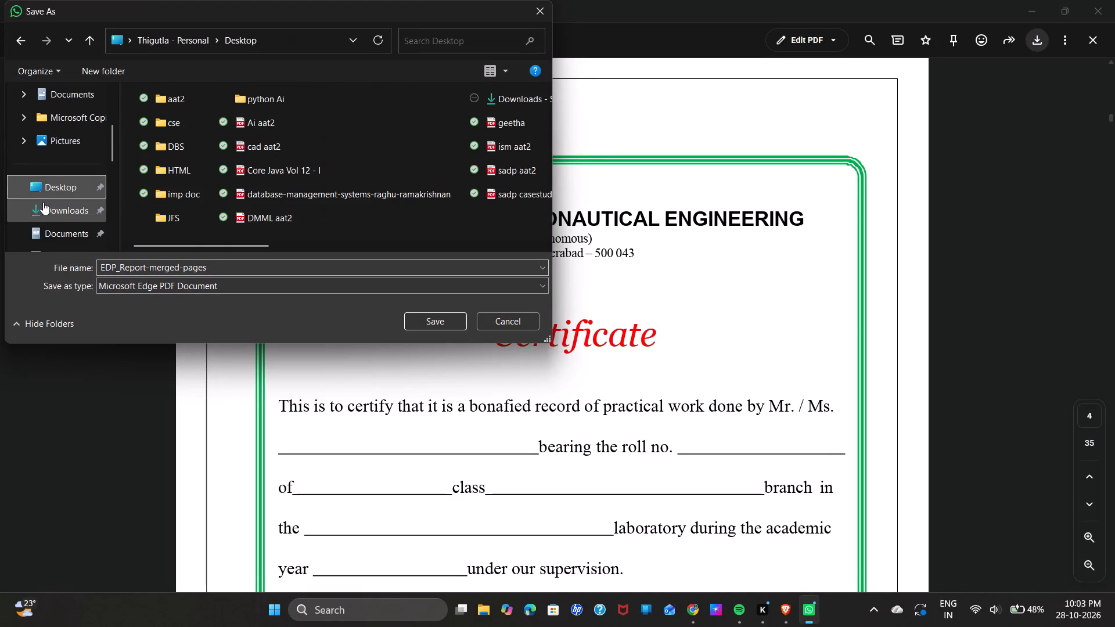
left_click(235, 268)
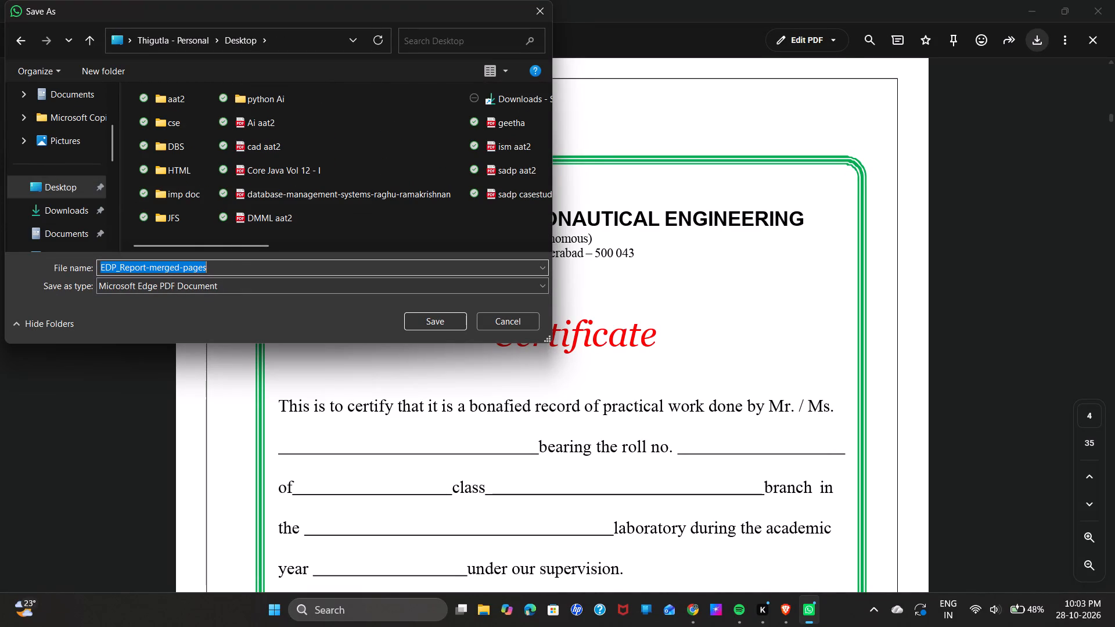
left_click(235, 268)
left_click(235, 283)
left_click(235, 283)
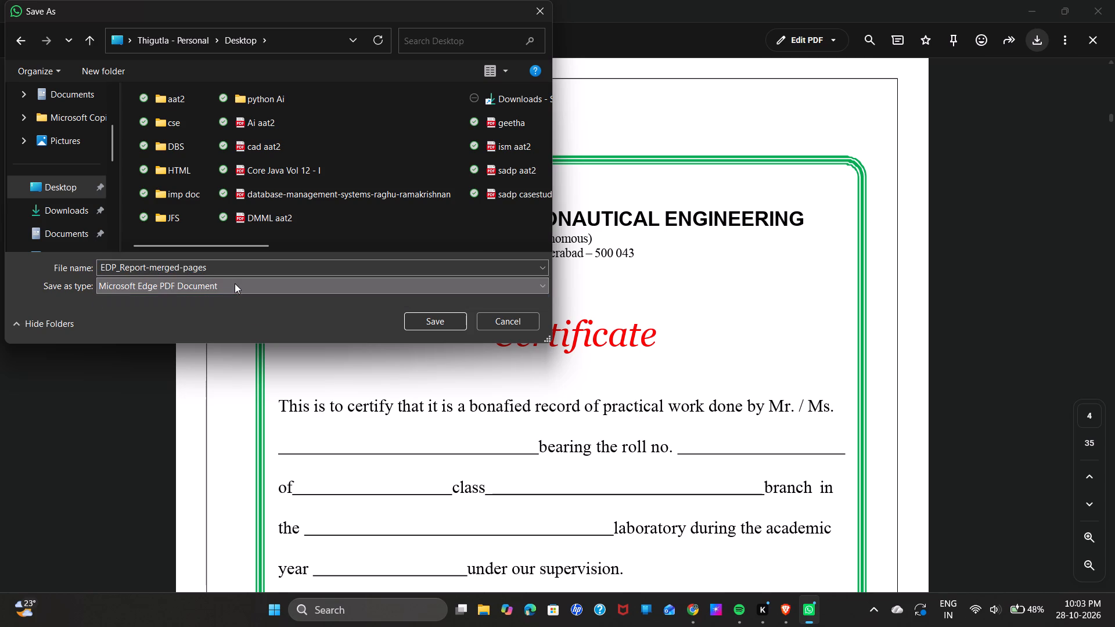
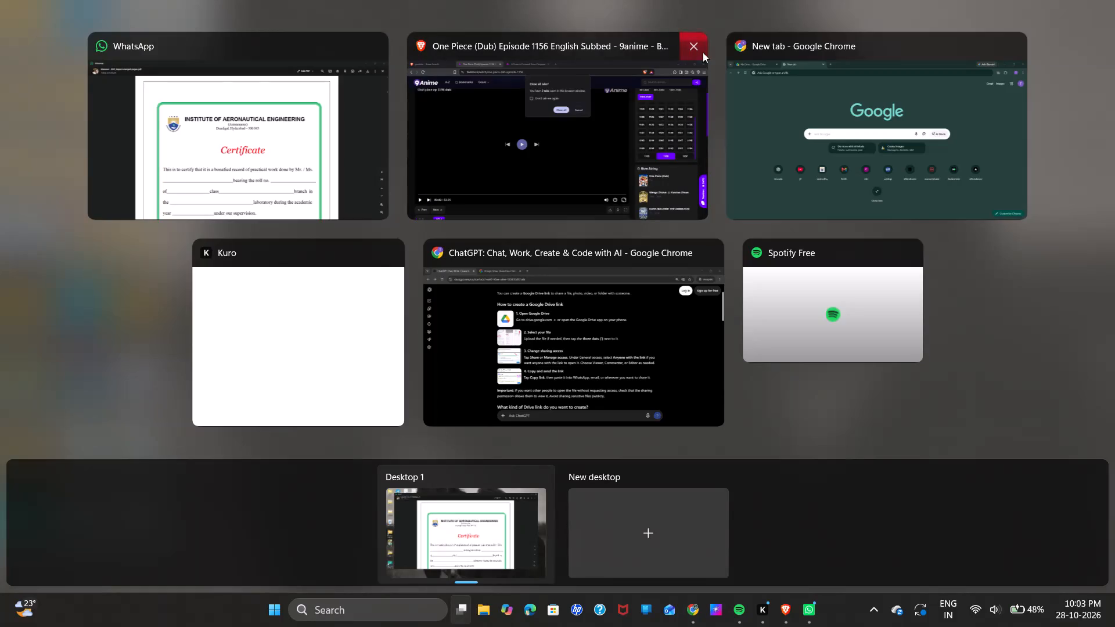
Switch to the Google Chrome window with the new tab and search Google for "pdf to word".
left_click(776, 87)
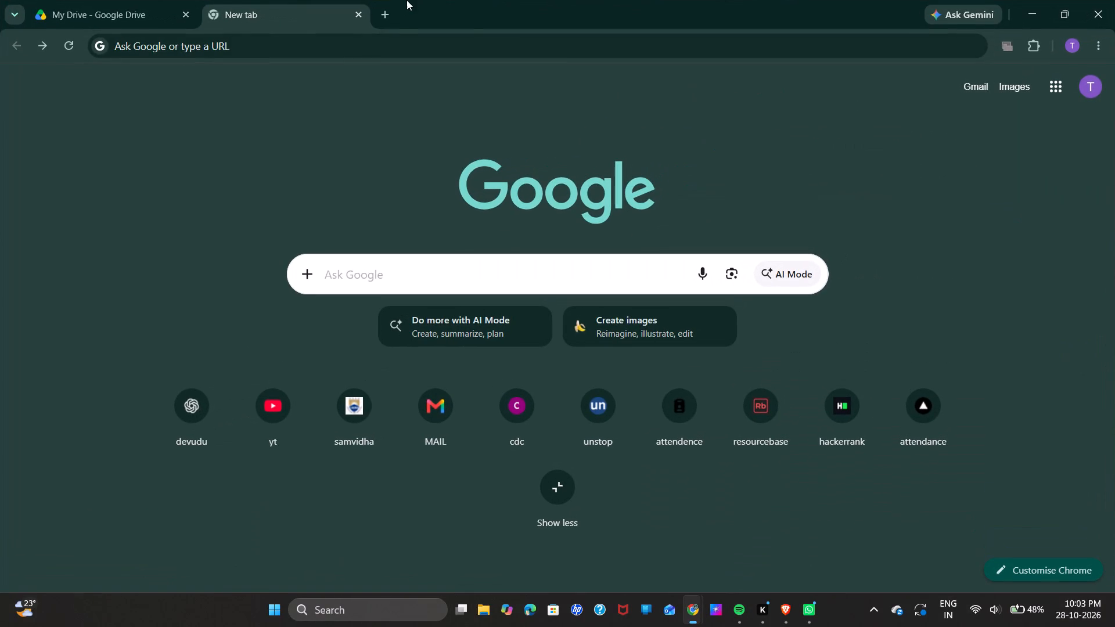
key("w")
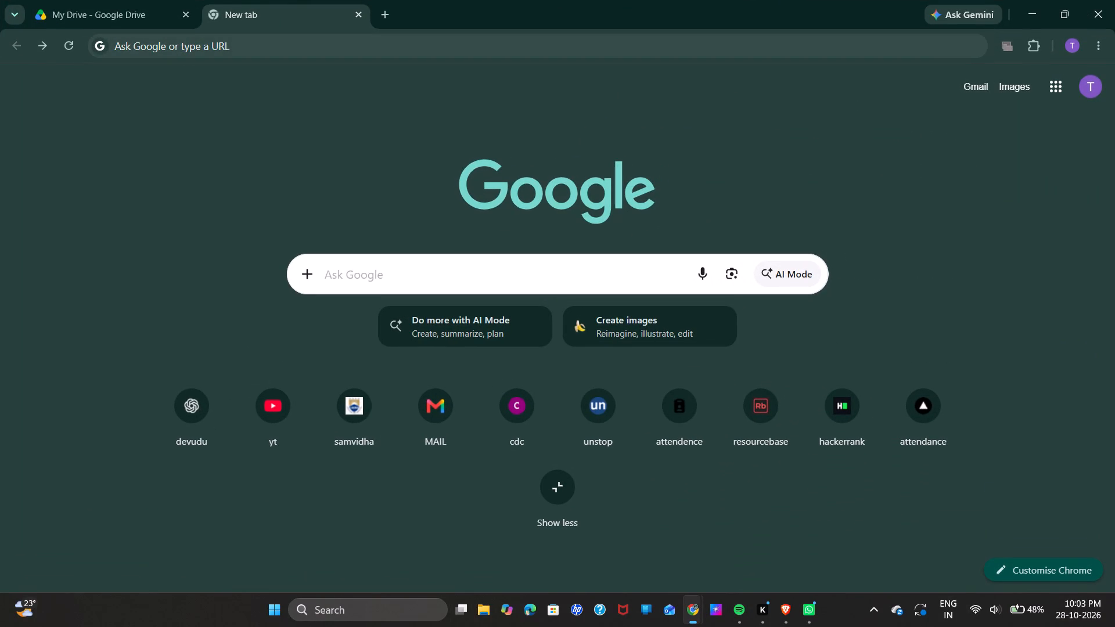
left_click(340, 39)
key("w")
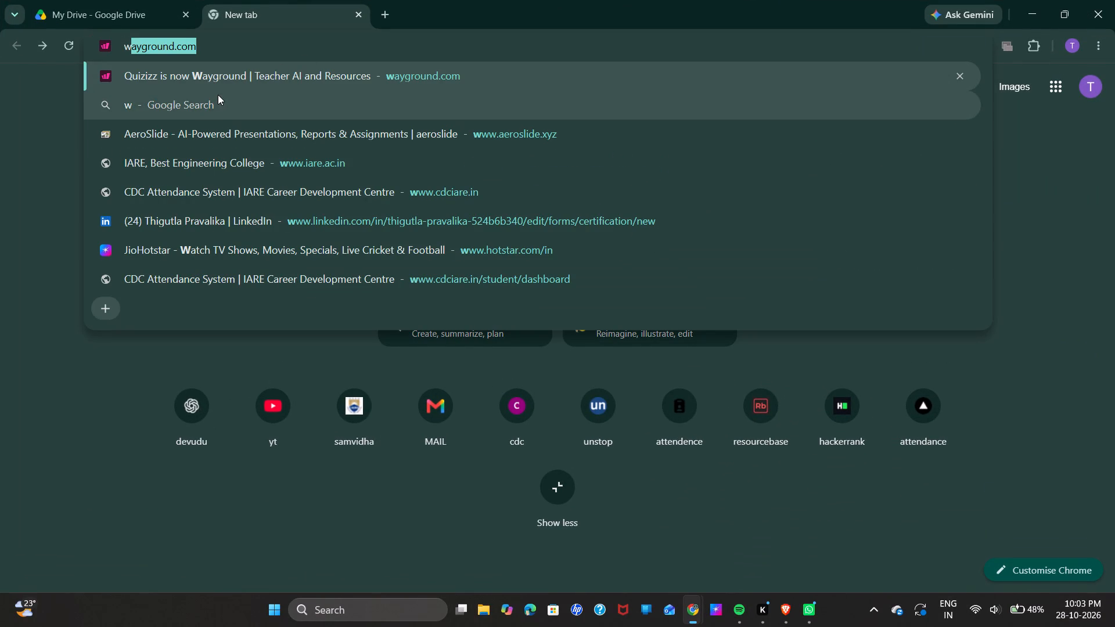
key("BackSpace")
type("pdf to")
key("space")
left_click(185, 112)
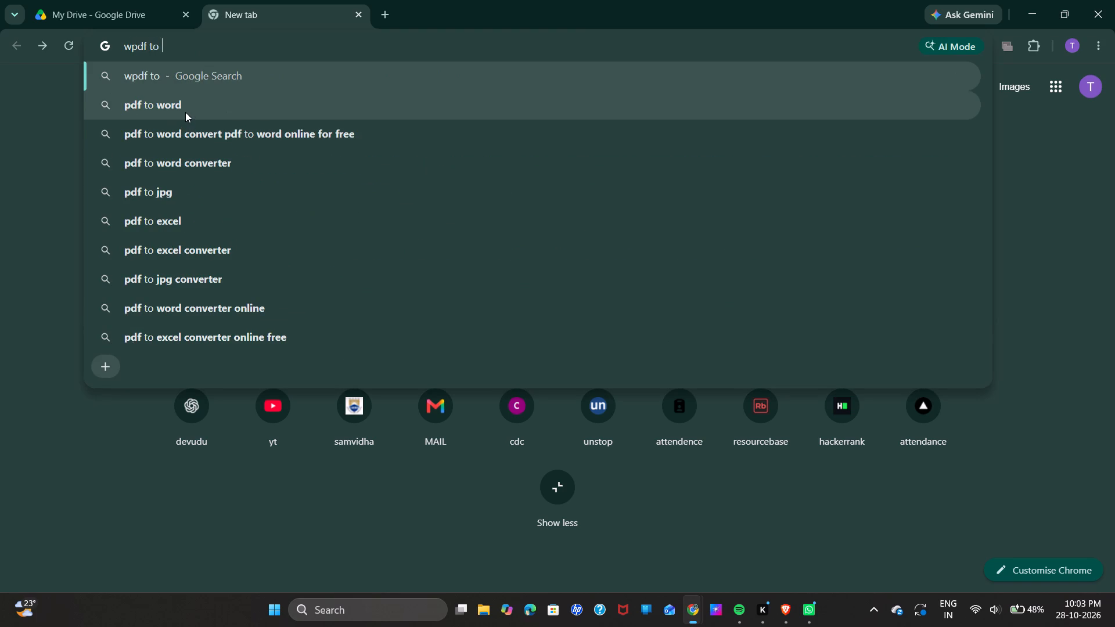
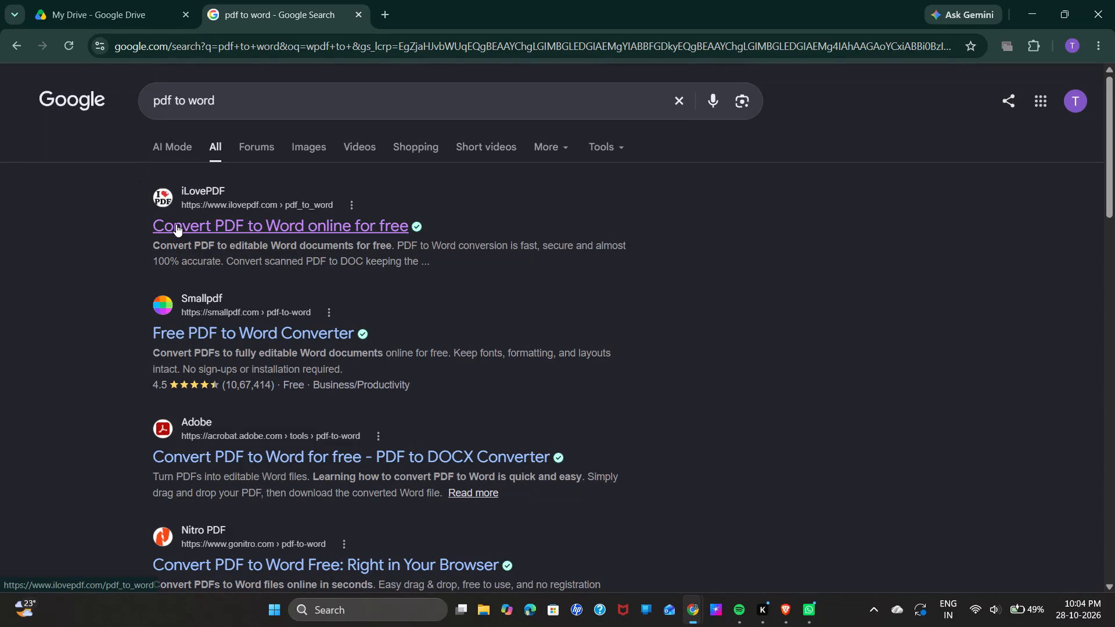
Open iLovePDF's PDF to Word converter, load EDP_Report-merged-pages from the Desktop, and convert it to Word with No OCR.
left_click(176, 224)
left_click(555, 275)
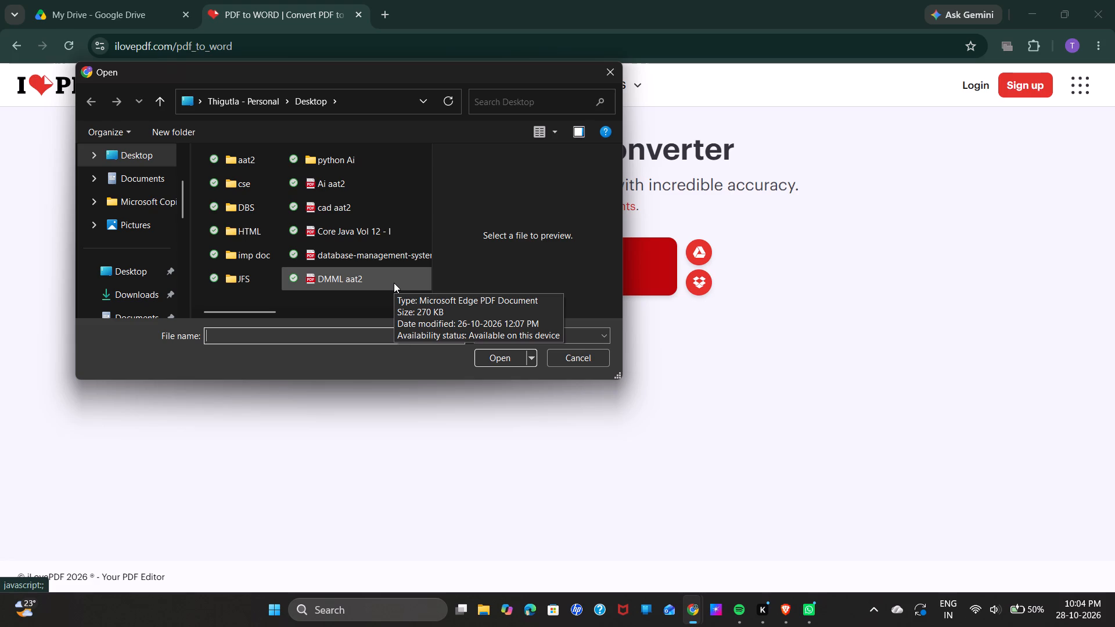
scroll(349, 226, "right", 2)
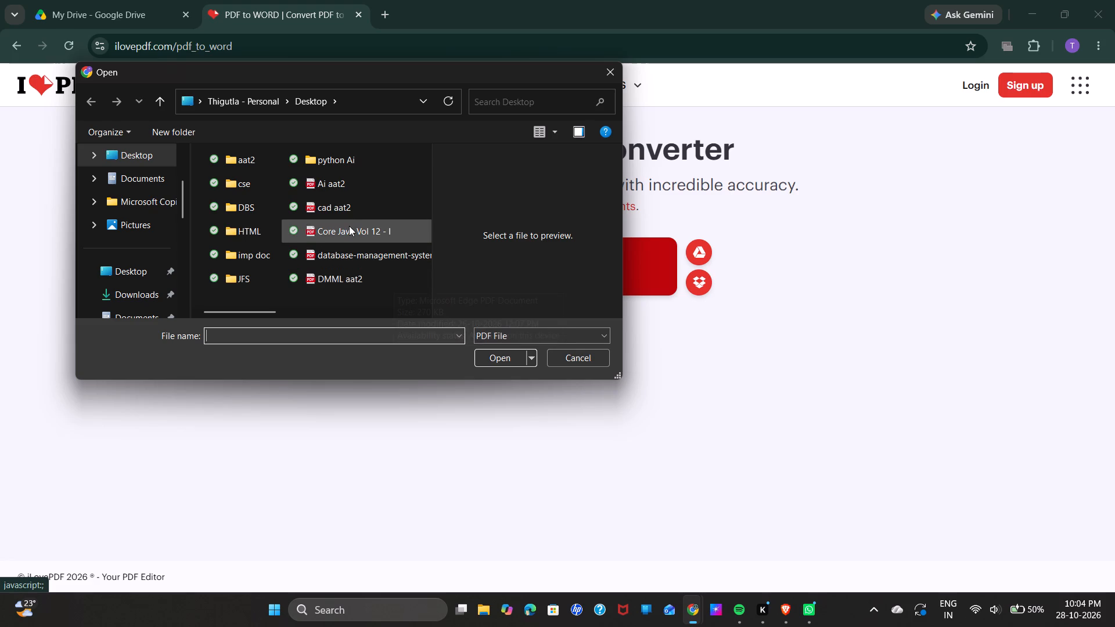
left_click_drag(256, 308, 410, 300)
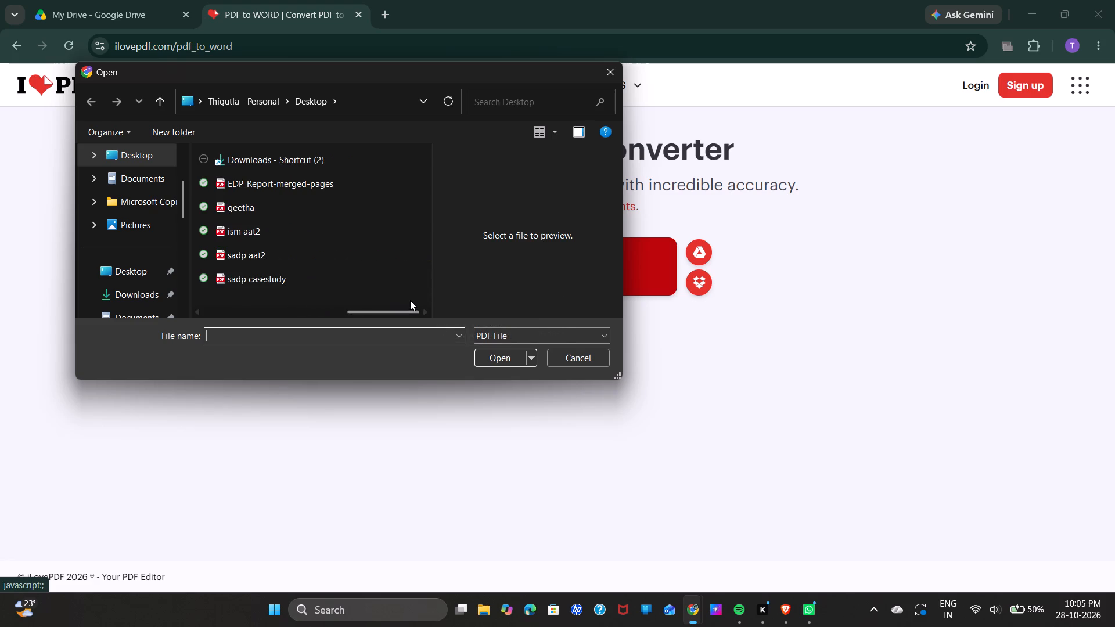
left_click(283, 185)
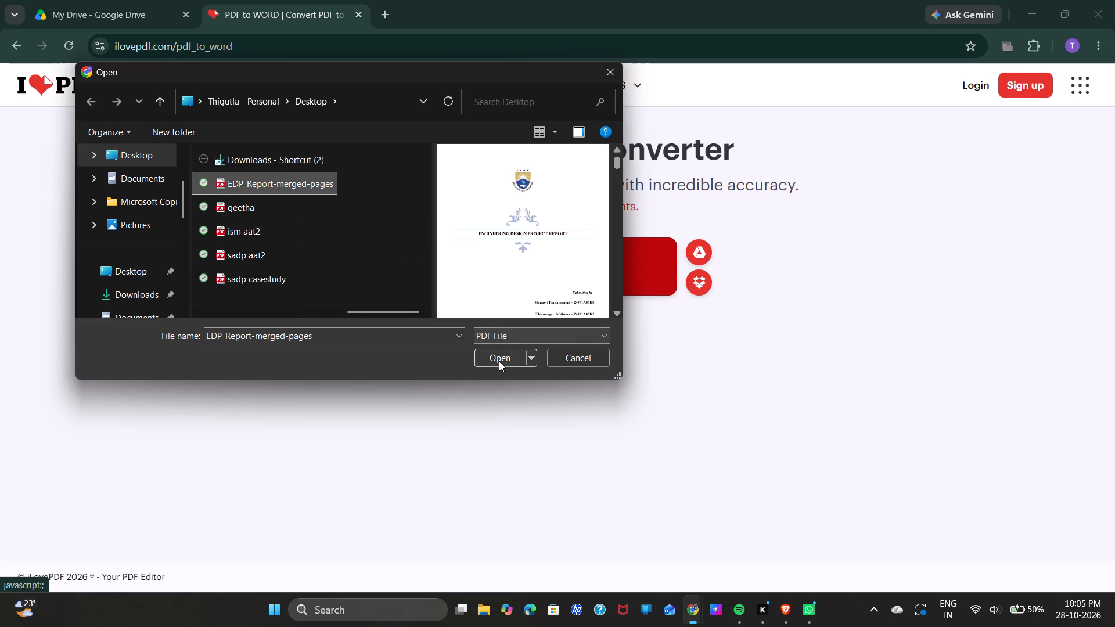
left_click(499, 361)
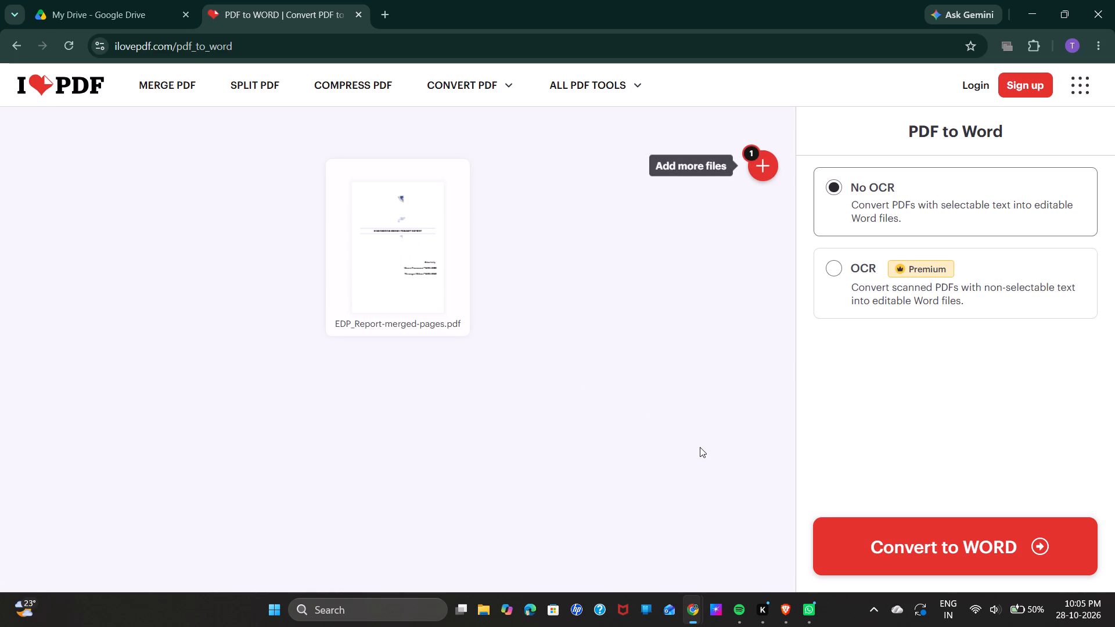
left_click(913, 553)
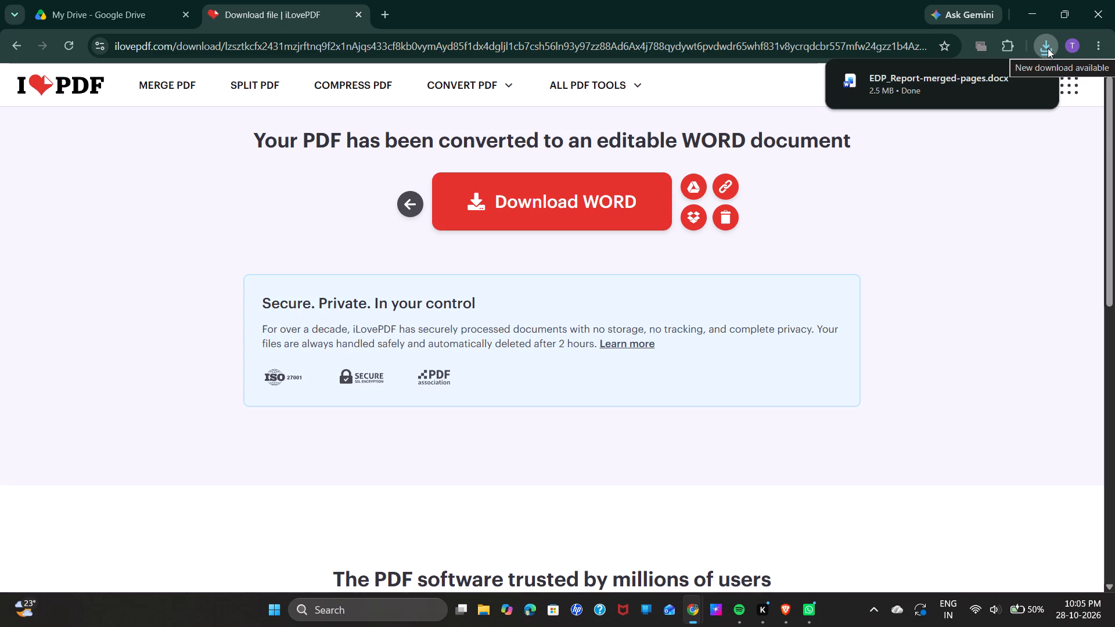
Open the downloaded EDP_Report-merged-pages.docx in Word and enable editing.
double_click(967, 85)
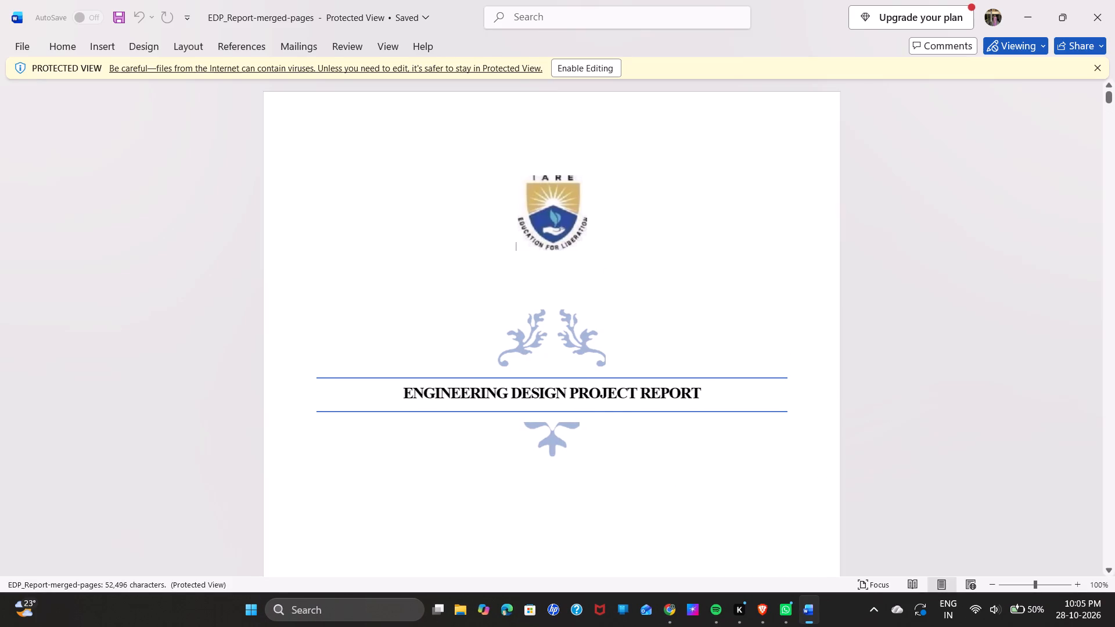
left_click(586, 64)
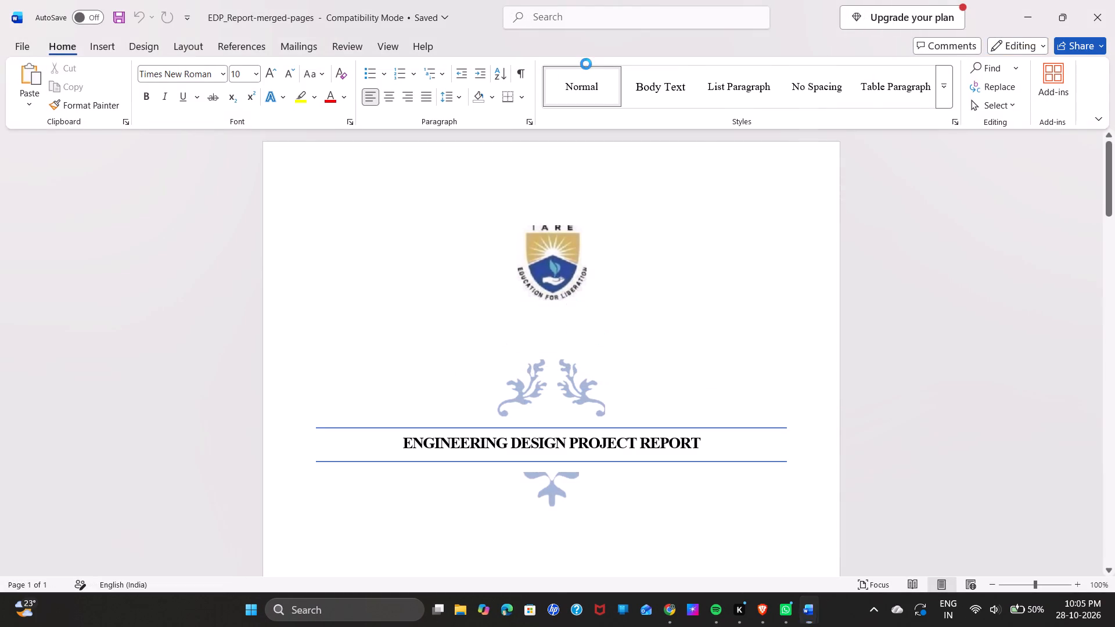
Replace the first submitter's name under "Submitted by" on the report's cover page with the new student's initial and name.
scroll(596, 167, "down", 1)
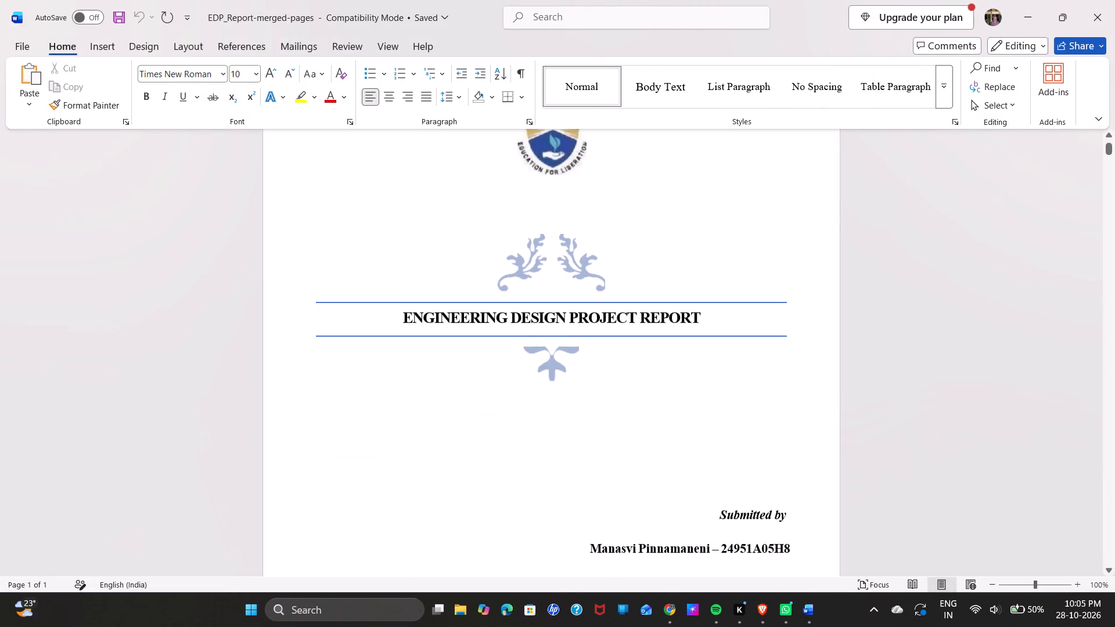
scroll(596, 167, "down", 1)
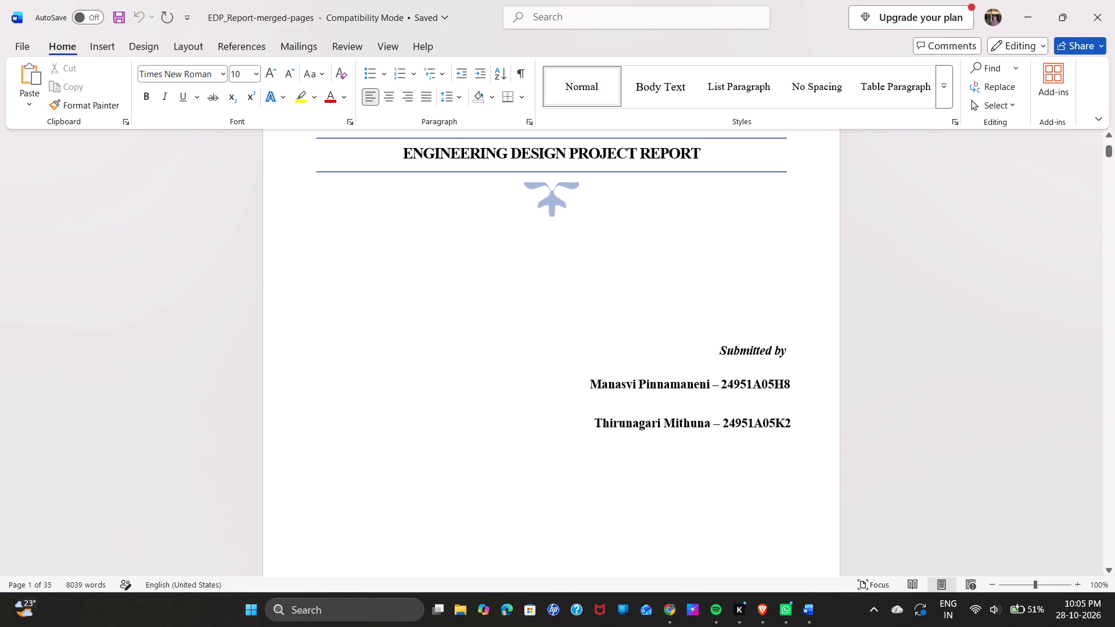
left_click_drag(588, 384, 710, 392)
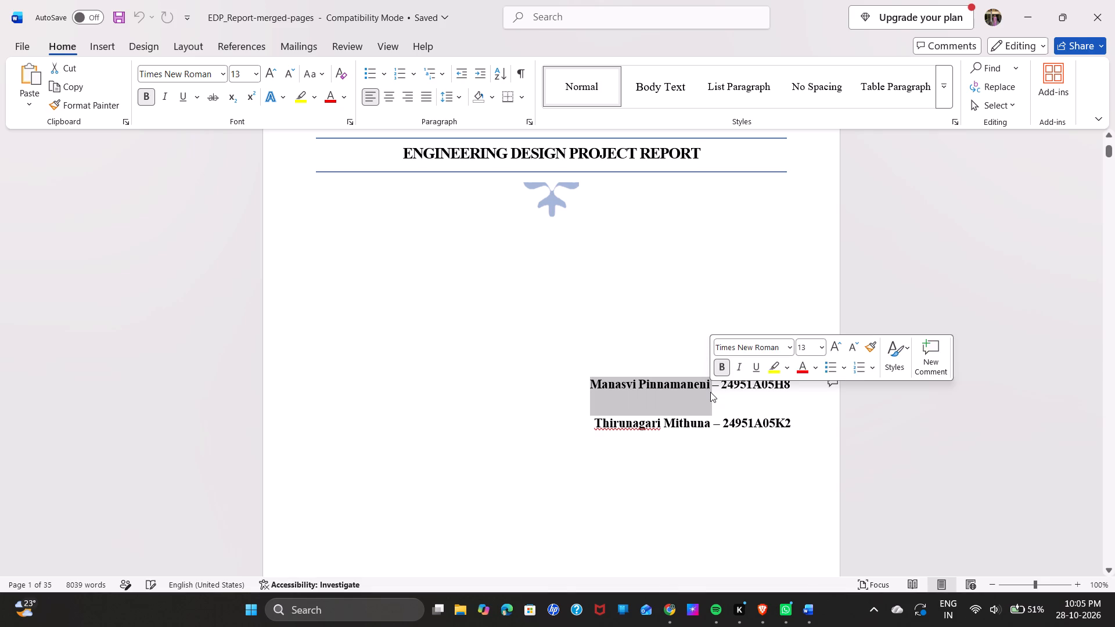
key("BackSpace")
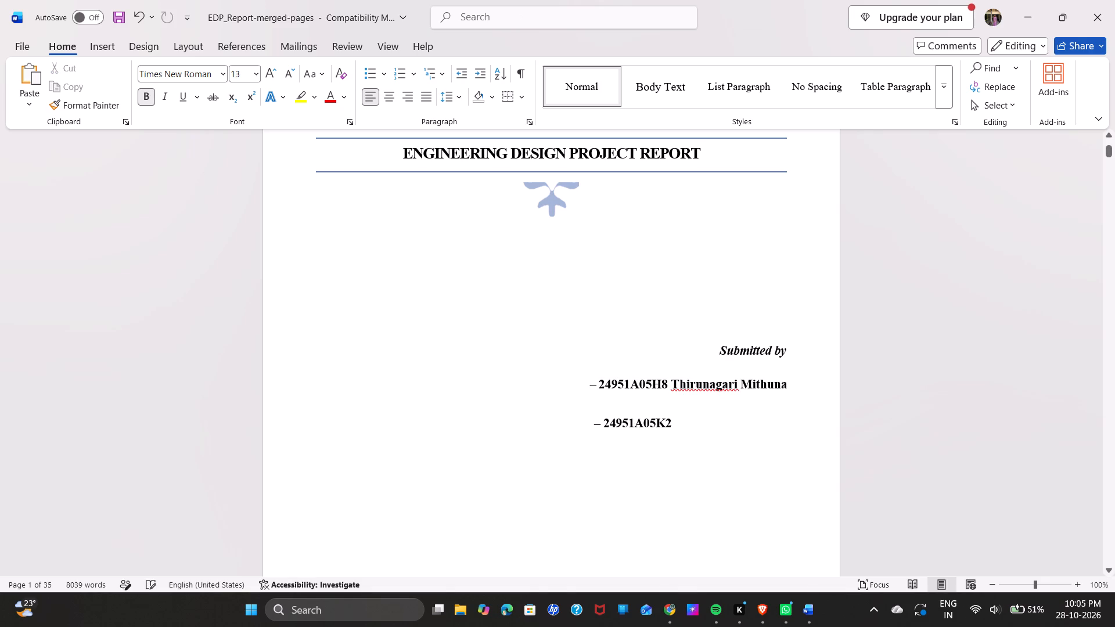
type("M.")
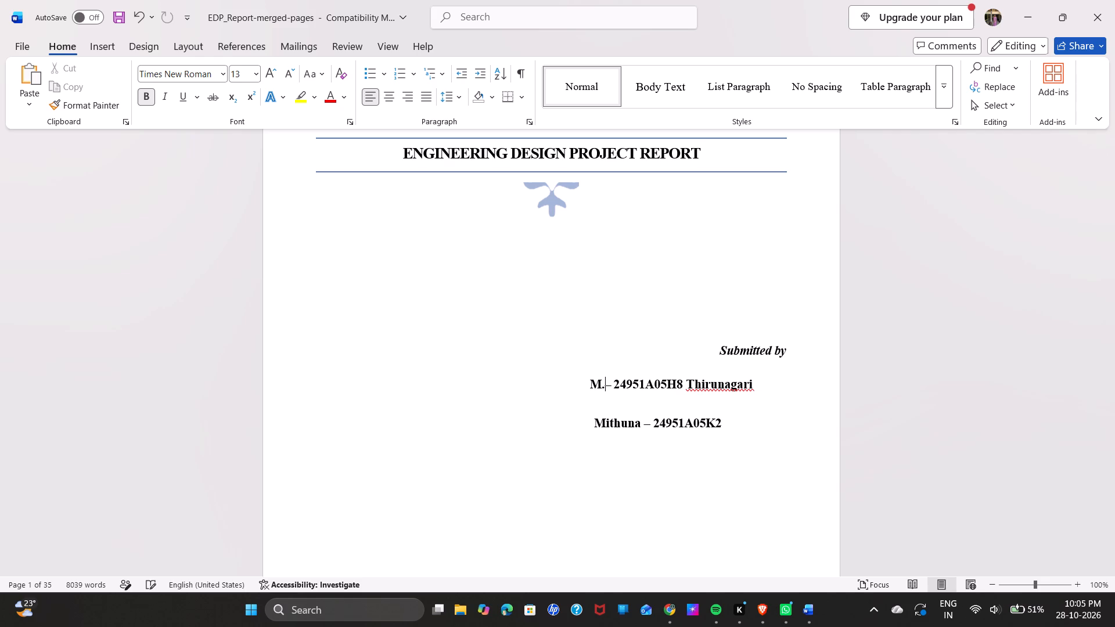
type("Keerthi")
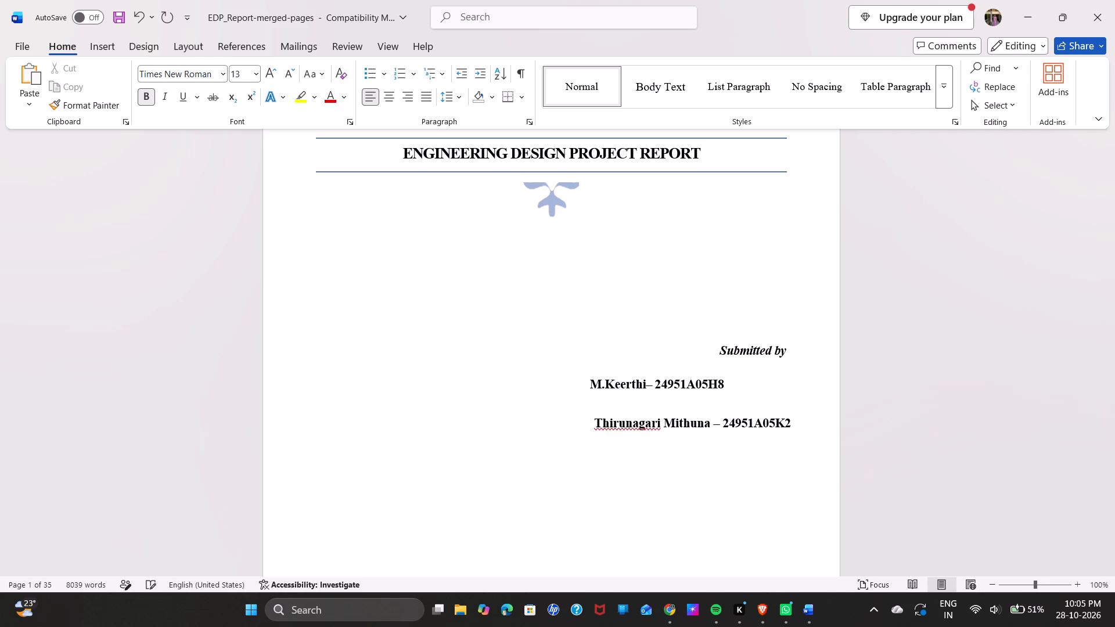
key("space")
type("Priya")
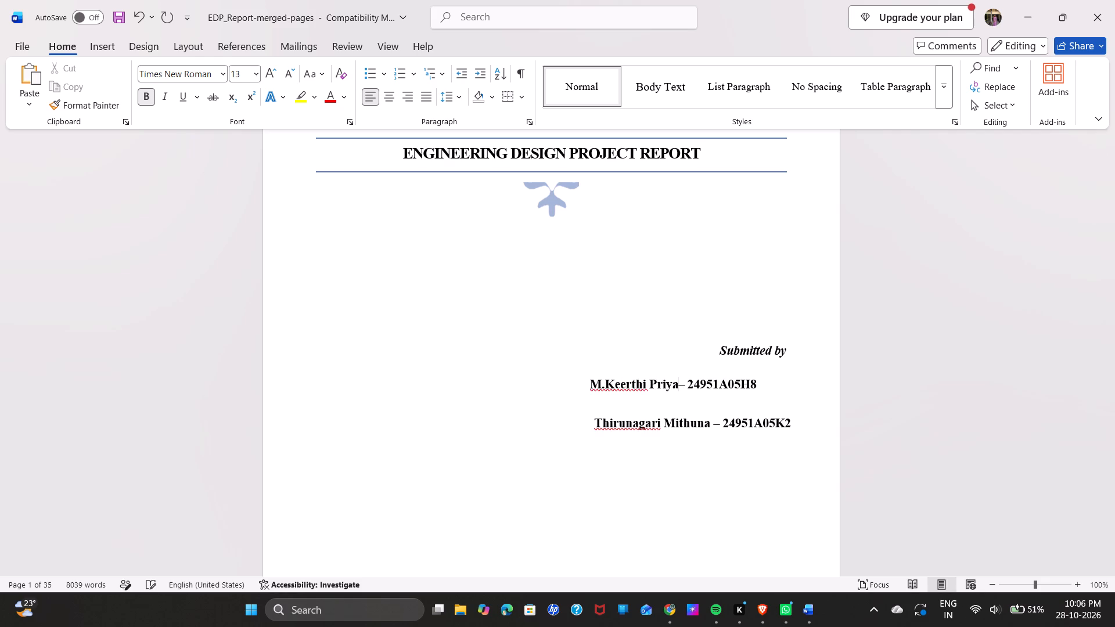
Replace the last two characters of the first submitter's roll number on the cover page, keeping the second submitter on a separate line.
left_click(760, 390)
key("BackSpace")
key("BackSpace")
key("ctrl+z")
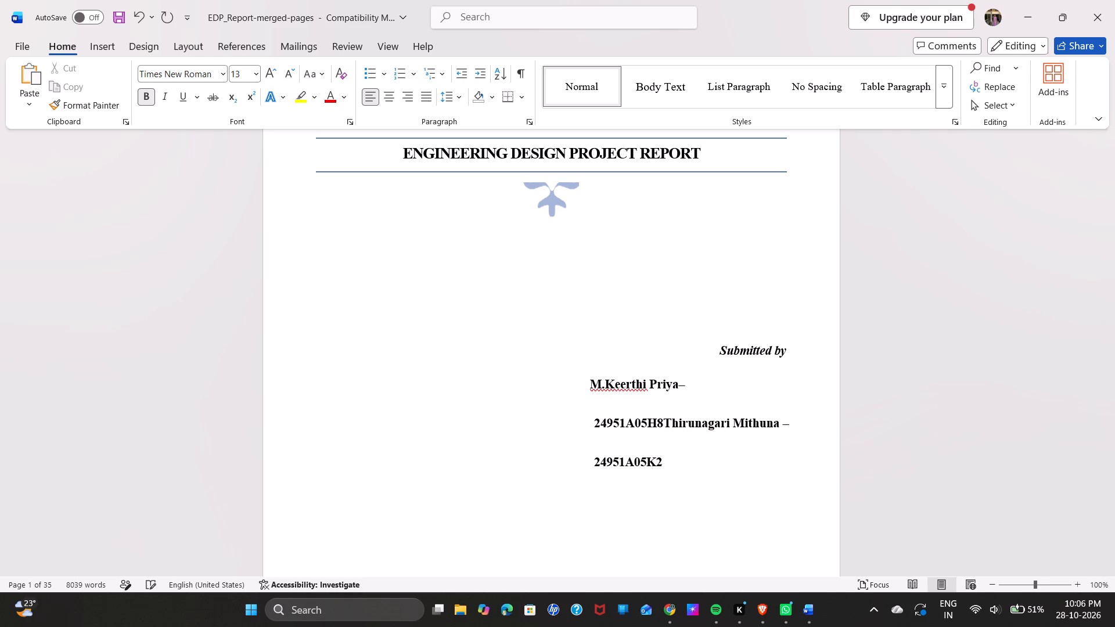
key("ctrl+z")
key("Left")
key("BackSpace")
key("BackSpace")
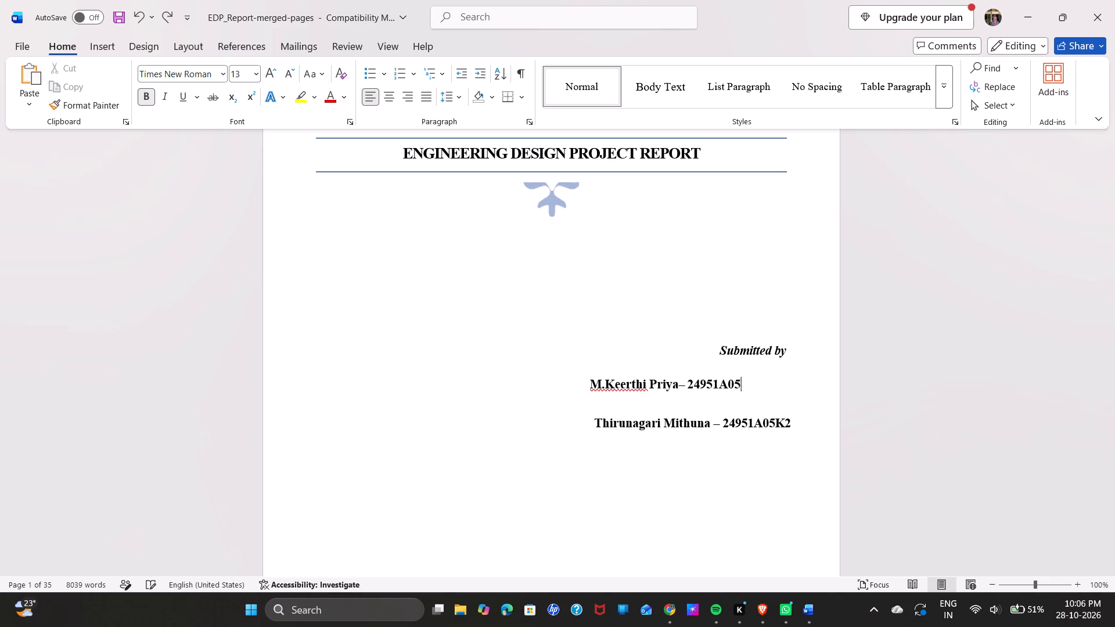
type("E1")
Insert a space after the initial in the first submitter's name.
left_click(607, 386)
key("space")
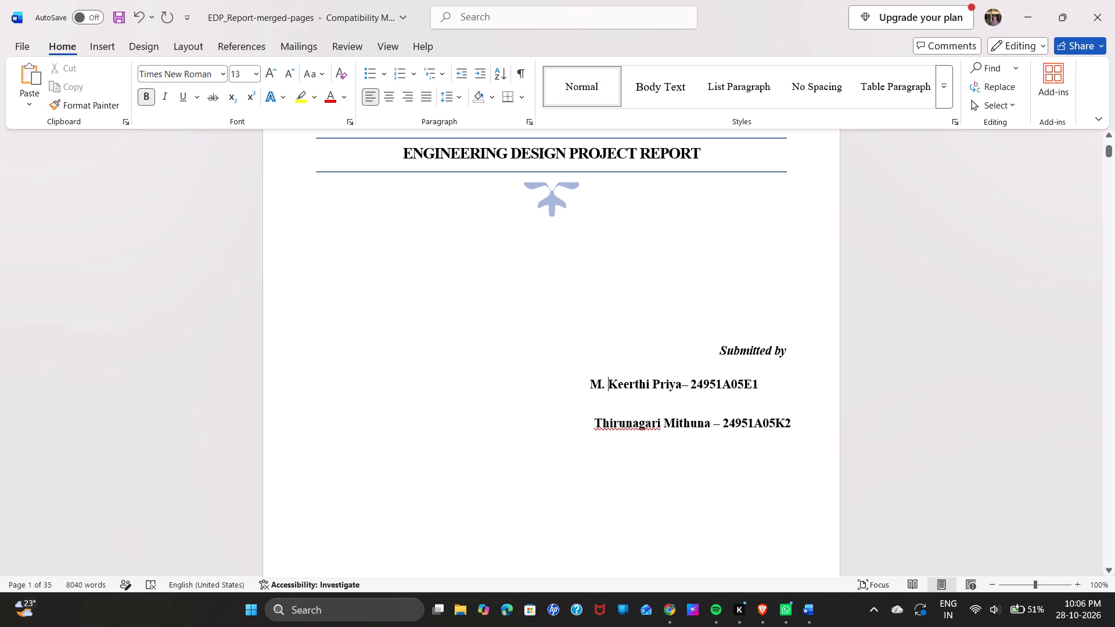
Delete the second submitter's name on the cover page and keep the roll number on its own line for the replacement name.
left_click_drag(595, 421, 703, 426)
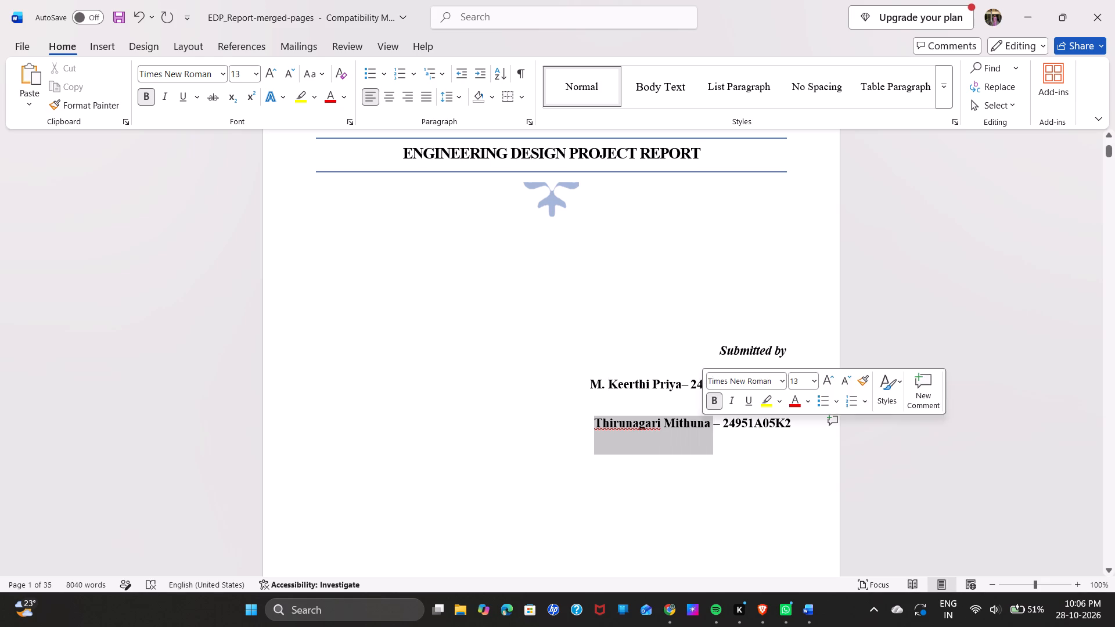
key("BackSpace")
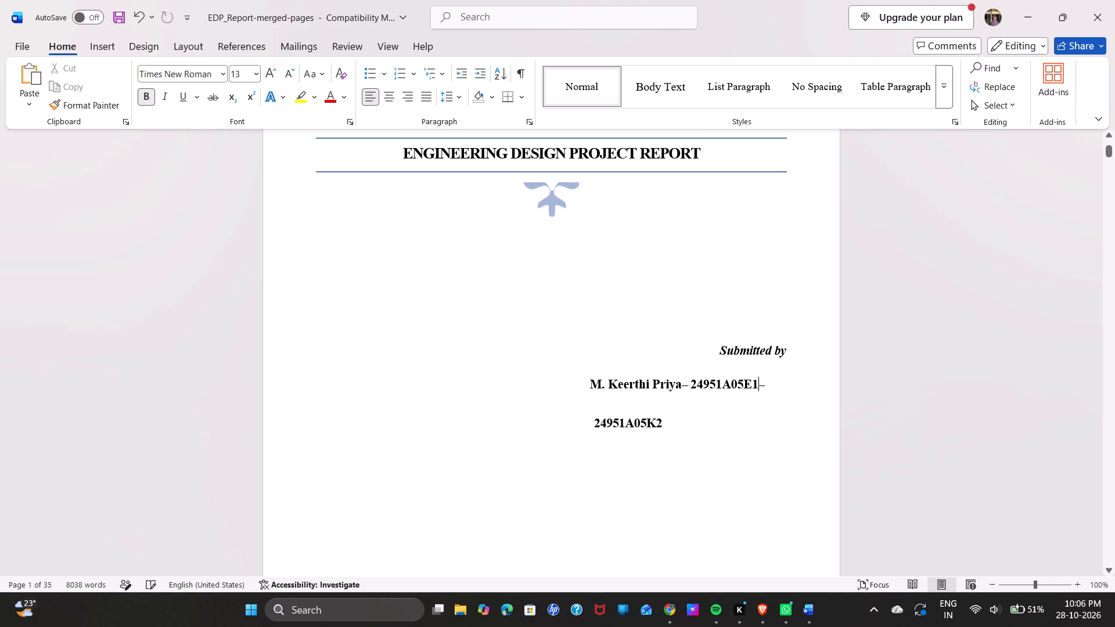
key("Return")
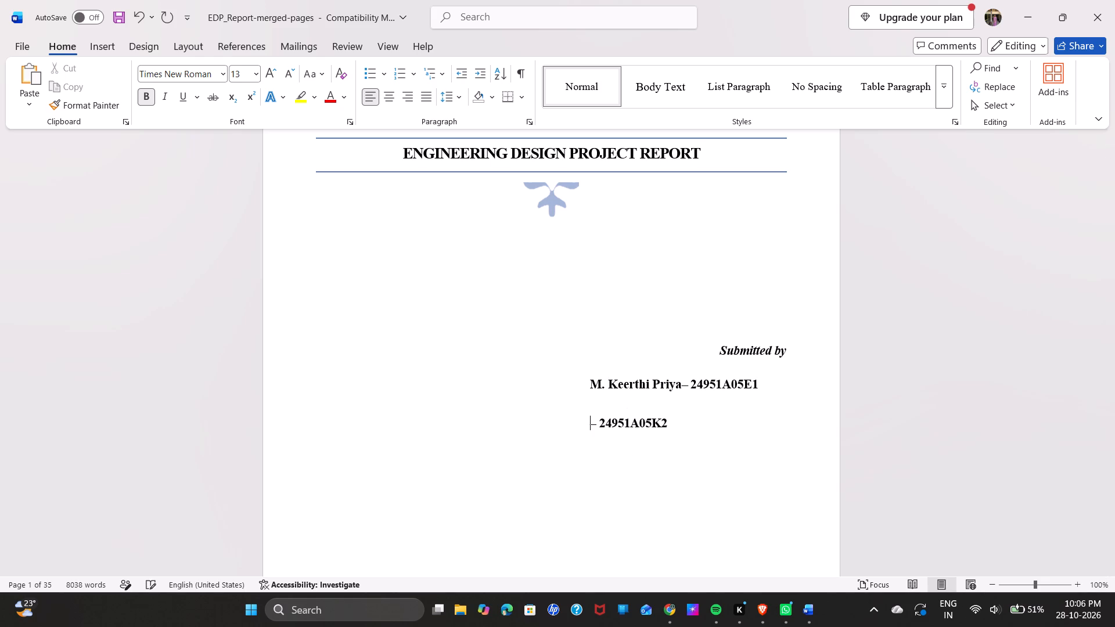
Enter the second student's initial and name before the roll number on the second submitter line of the cover page.
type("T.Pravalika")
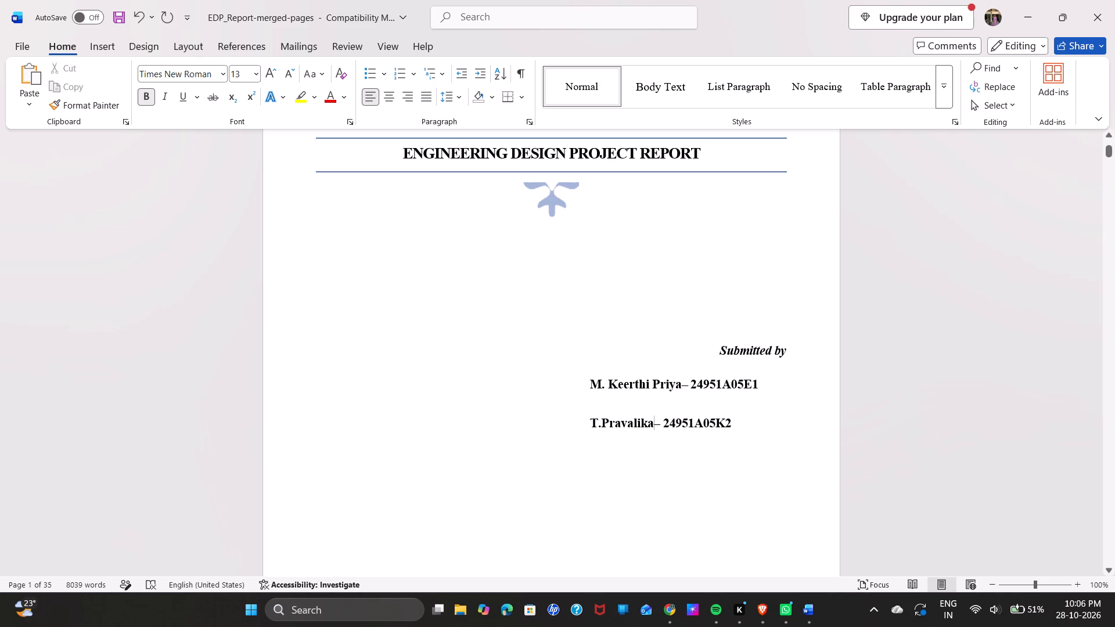
left_click_drag(587, 387, 585, 424)
left_click(585, 424)
Replace the last two characters of the second submitter's roll number on the cover page.
left_click(733, 426)
key("BackSpace")
key("BackSpace")
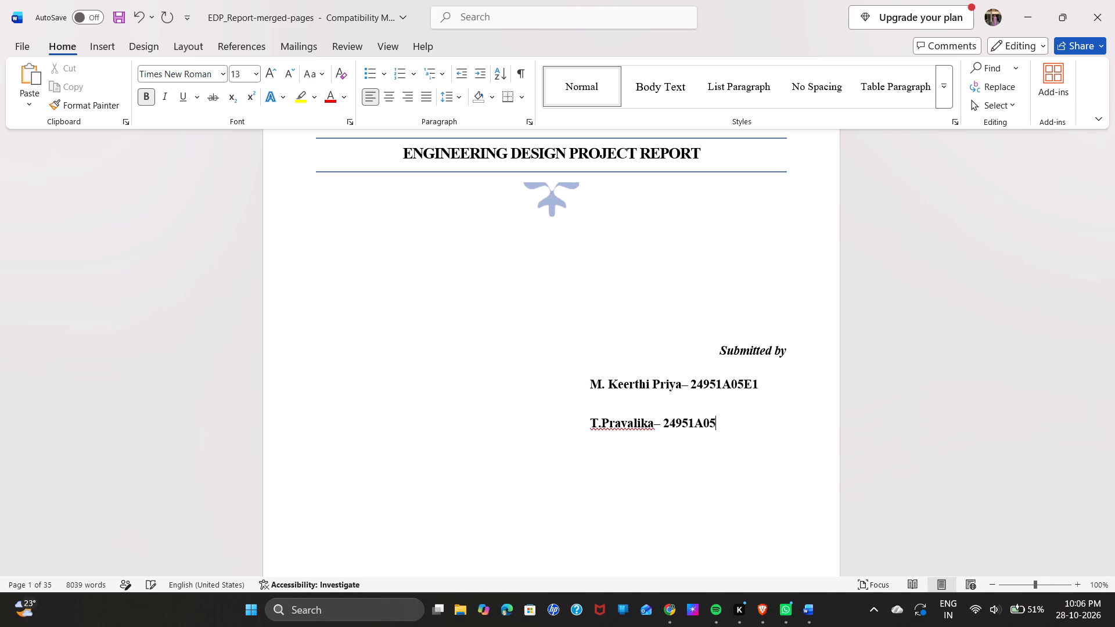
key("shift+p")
key("BackSpace")
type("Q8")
Remove the "Submitted by" line's right alignment and pad it with leading spaces so it sits roughly centred above the submitters' names.
left_click(718, 352)
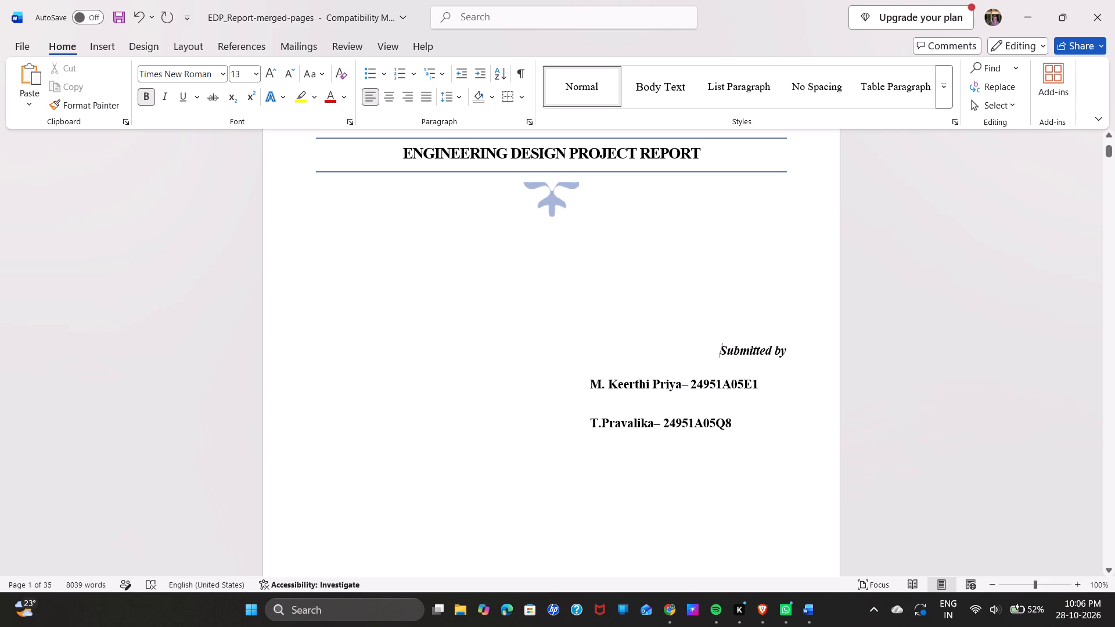
key("BackSpace")
key("BackSpace")
key("BackSpace")
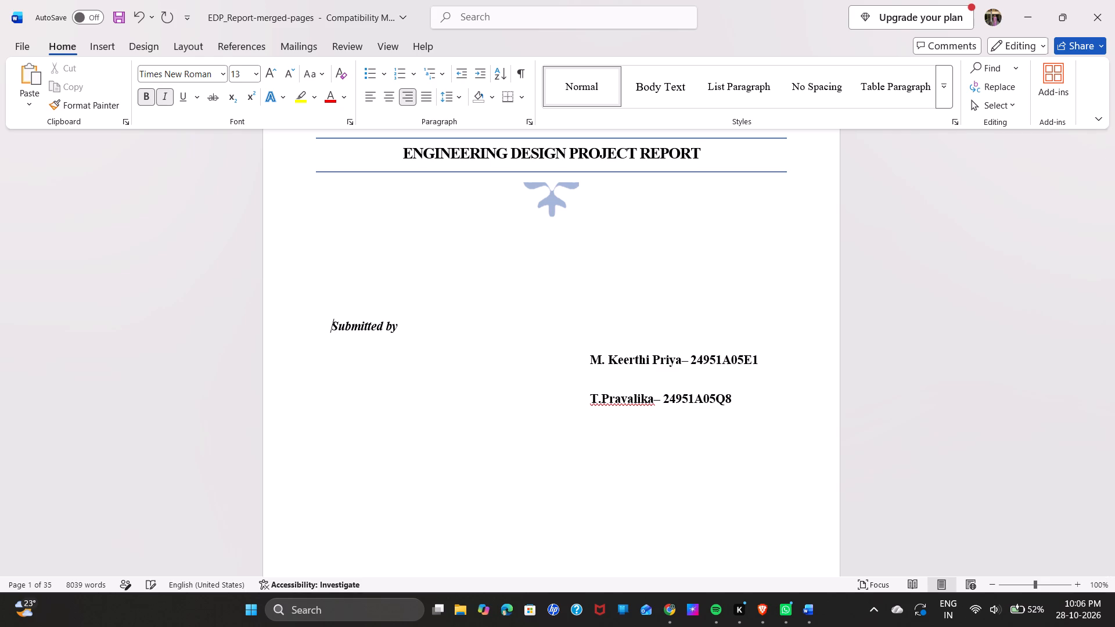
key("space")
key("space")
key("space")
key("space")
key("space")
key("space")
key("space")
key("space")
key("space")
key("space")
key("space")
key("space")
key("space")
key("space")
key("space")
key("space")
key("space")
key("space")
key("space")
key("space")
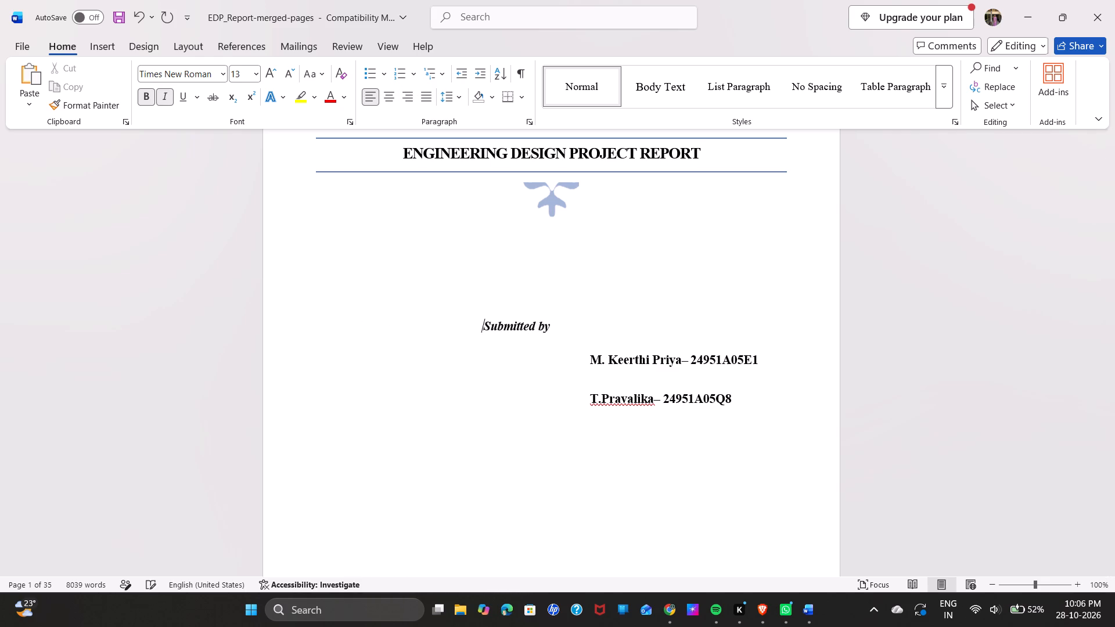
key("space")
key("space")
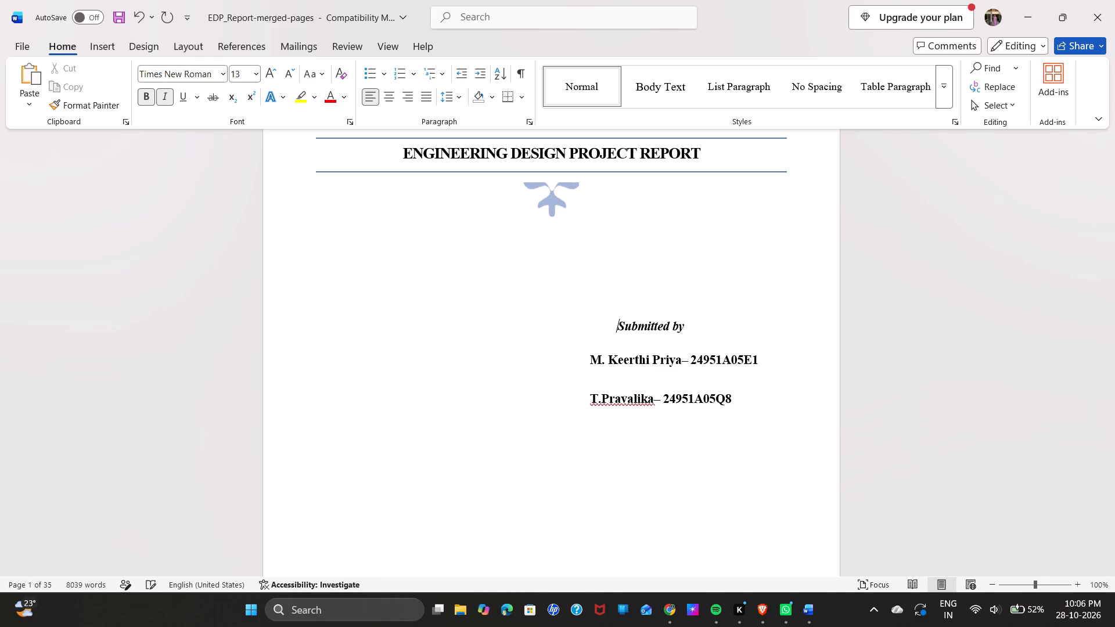
Insert seven blank lines above "Submitted by" to move the submitter block lower on the cover page.
scroll(761, 312, "up", 1)
scroll(761, 312, "down", 3)
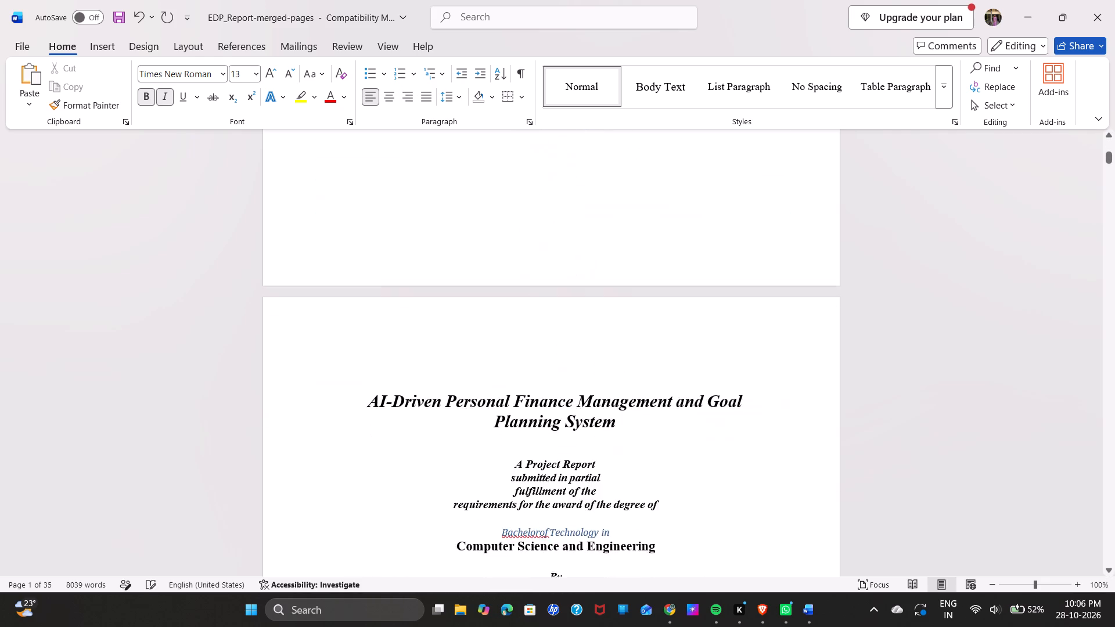
scroll(761, 312, "up", 2)
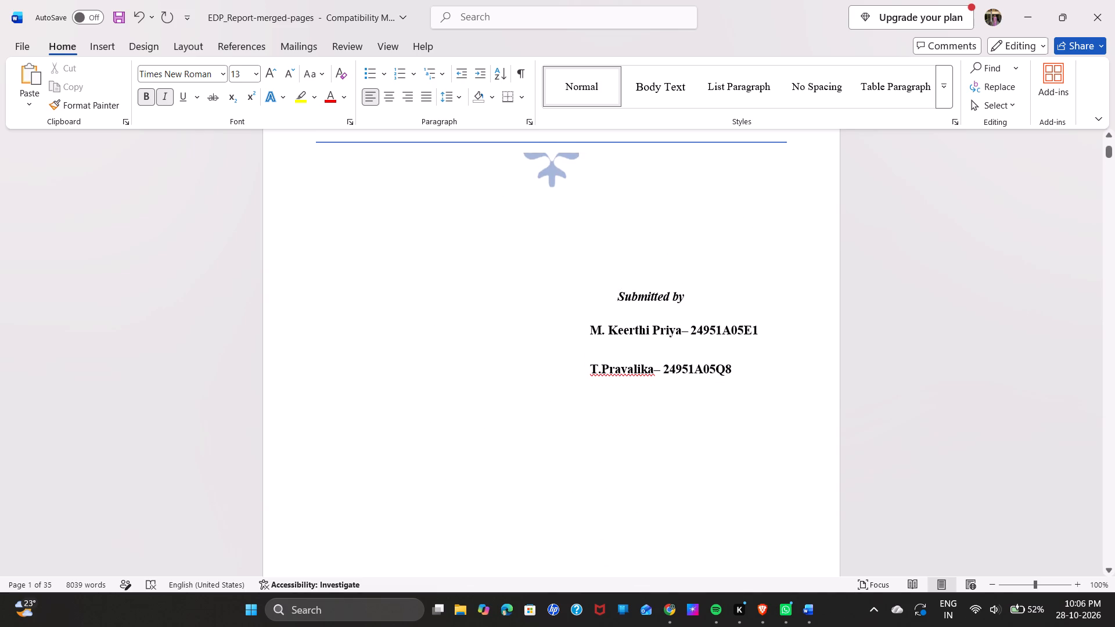
left_click(668, 272)
key("Return")
key("Return")
key("Return")
key("Return")
key("Return")
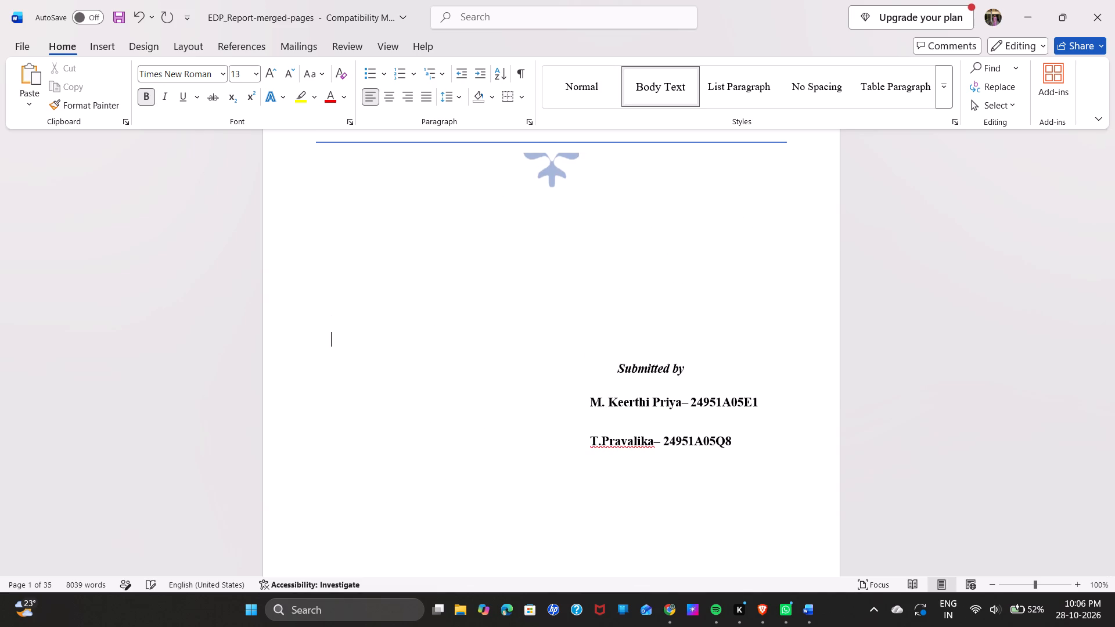
scroll(668, 271, "up", 1)
scroll(668, 271, "down", 1)
scroll(668, 271, "up", 1)
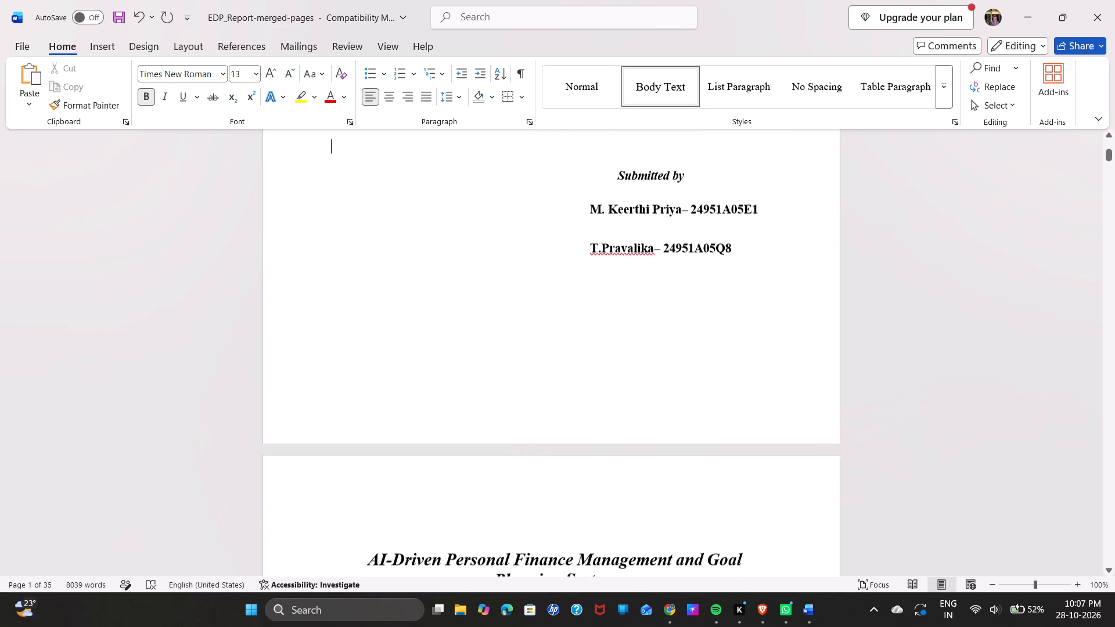
scroll(668, 271, "up", 1)
key("Return")
key("Return")
scroll(668, 271, "down", 1)
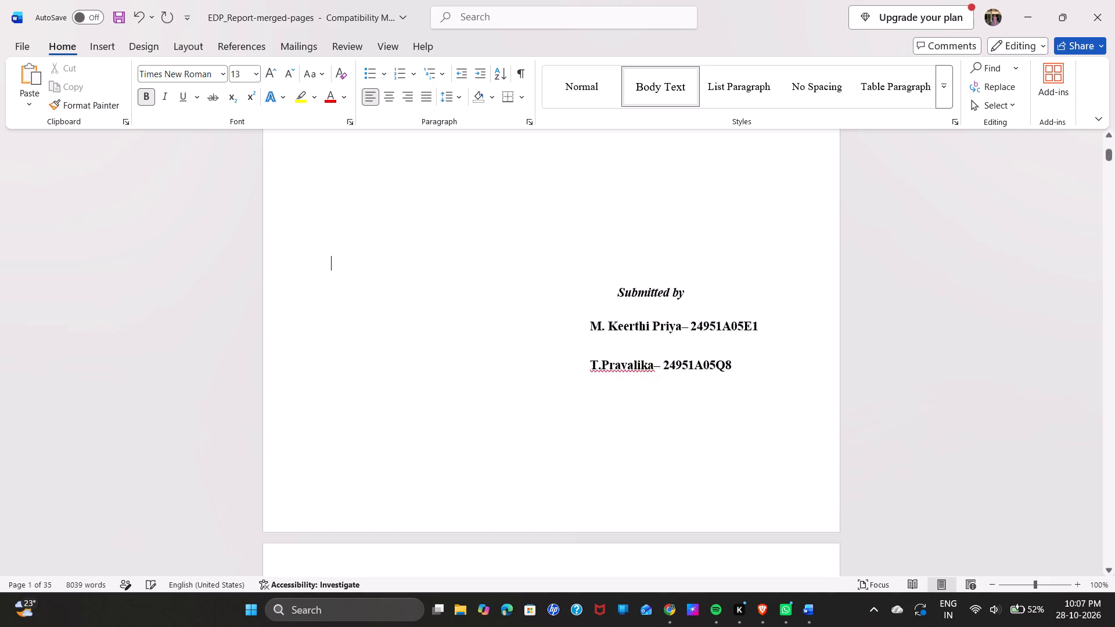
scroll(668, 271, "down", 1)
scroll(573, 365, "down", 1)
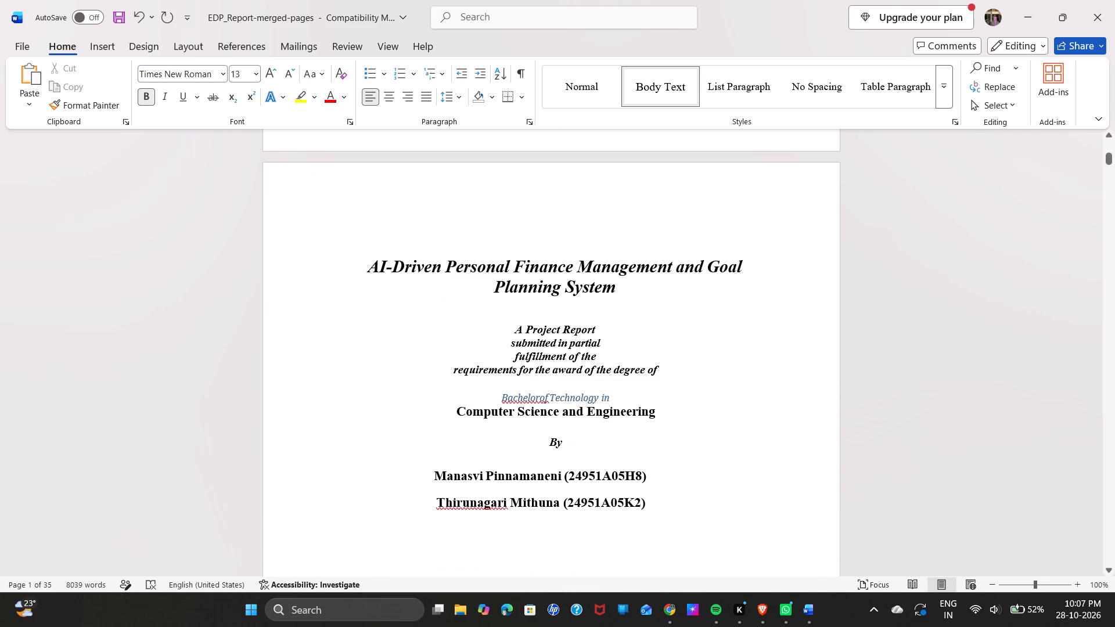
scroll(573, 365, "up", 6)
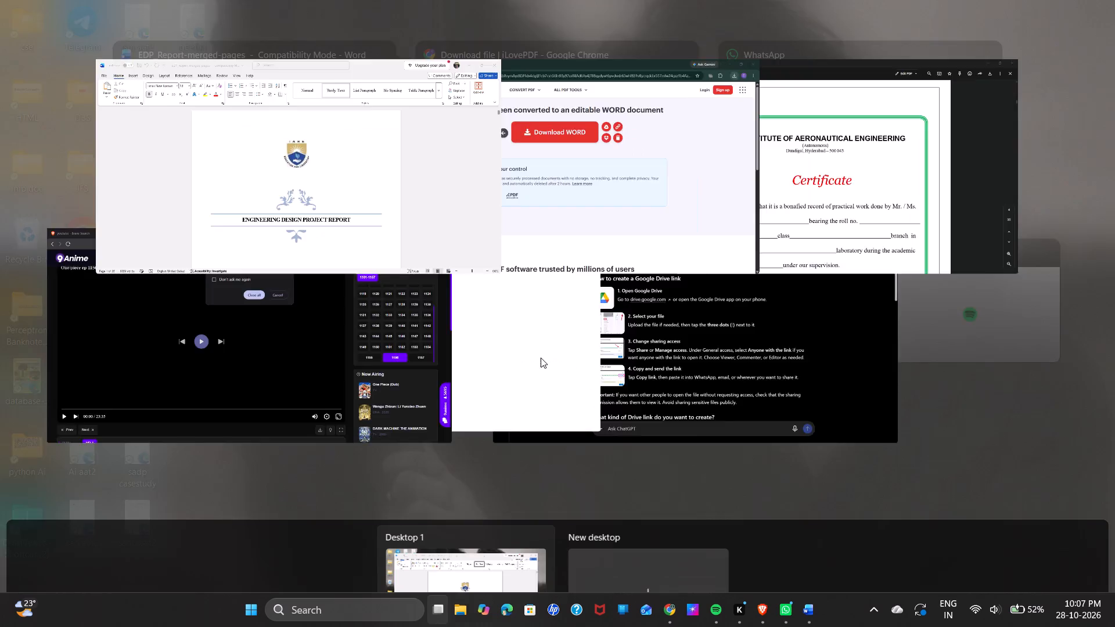
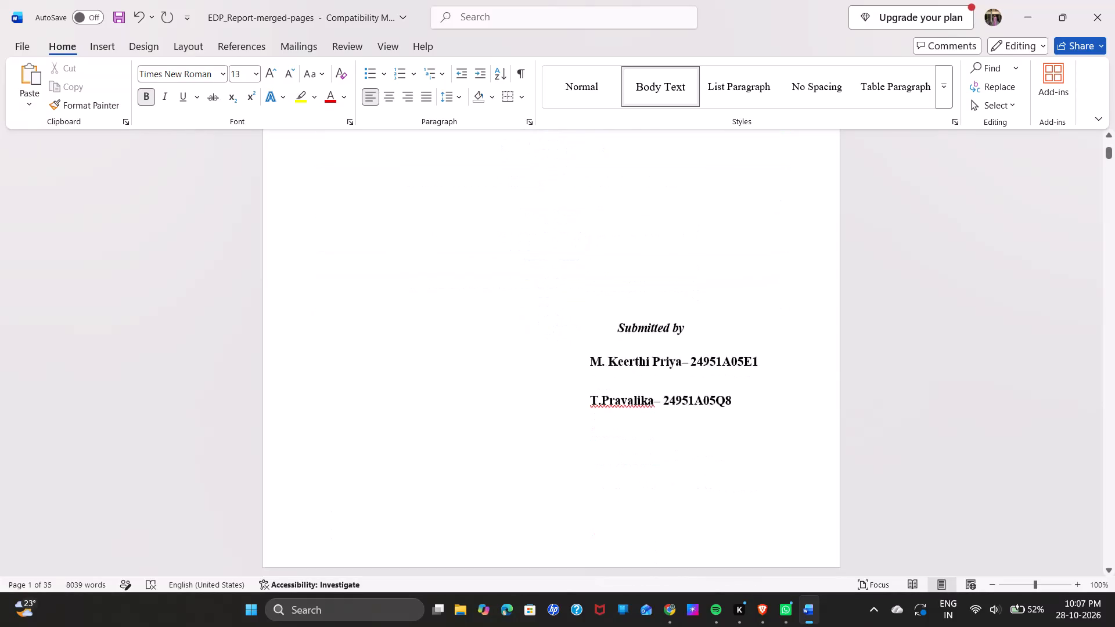
Replace the project title on the second page with the copied title "Smart Personal Finance Tracker with Artificial Intelligence-Based Suggestions".
scroll(620, 315, "down", 2)
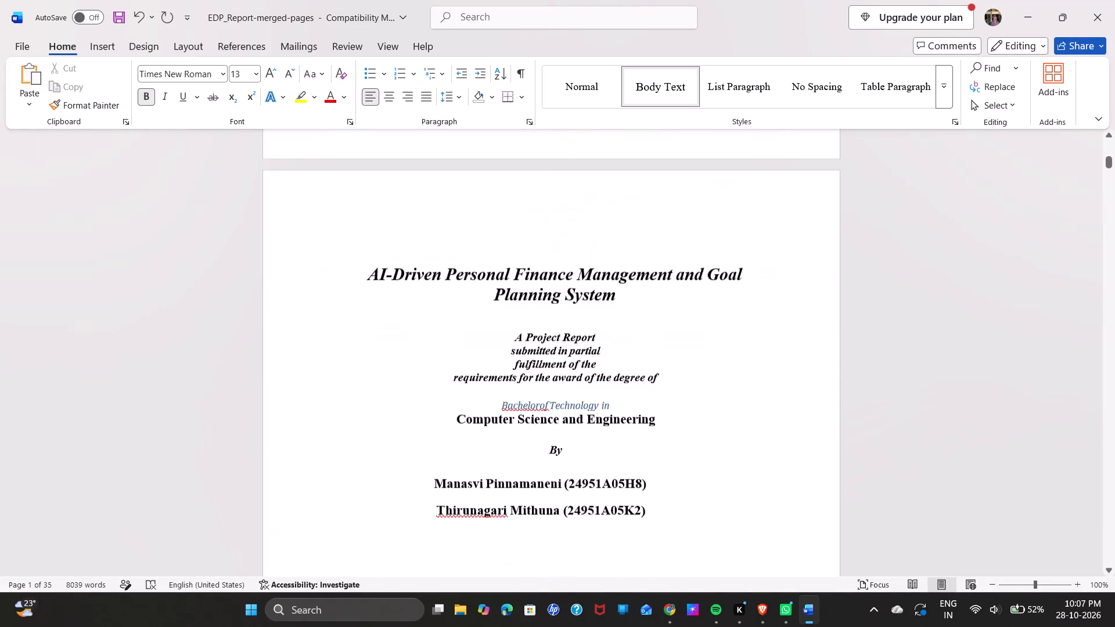
scroll(620, 315, "down", 1)
scroll(620, 315, "up", 2)
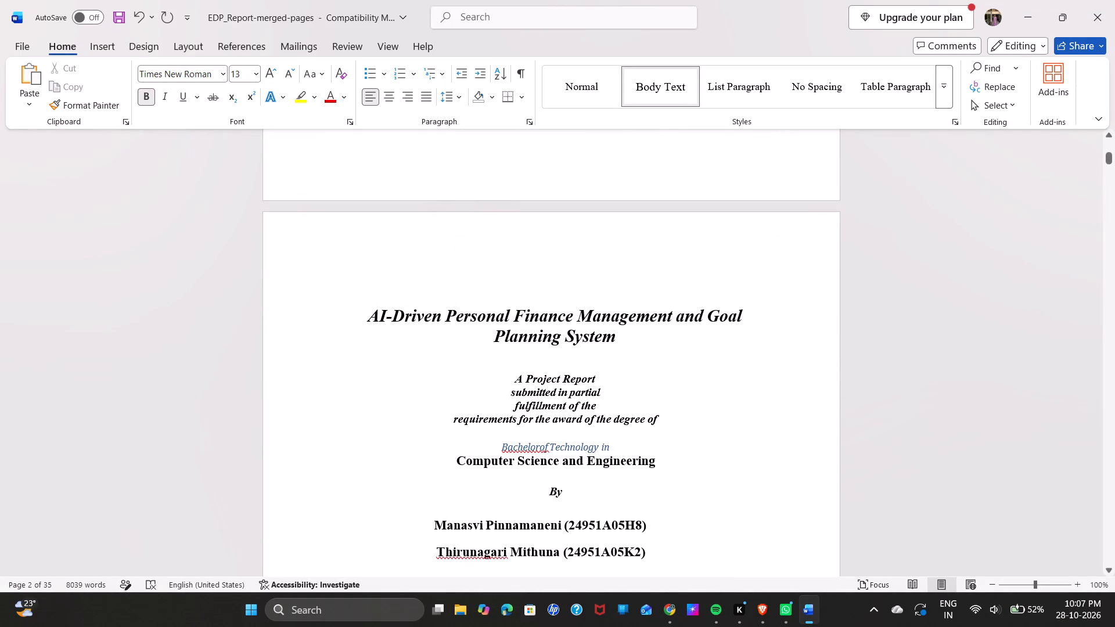
left_click_drag(368, 314, 625, 338)
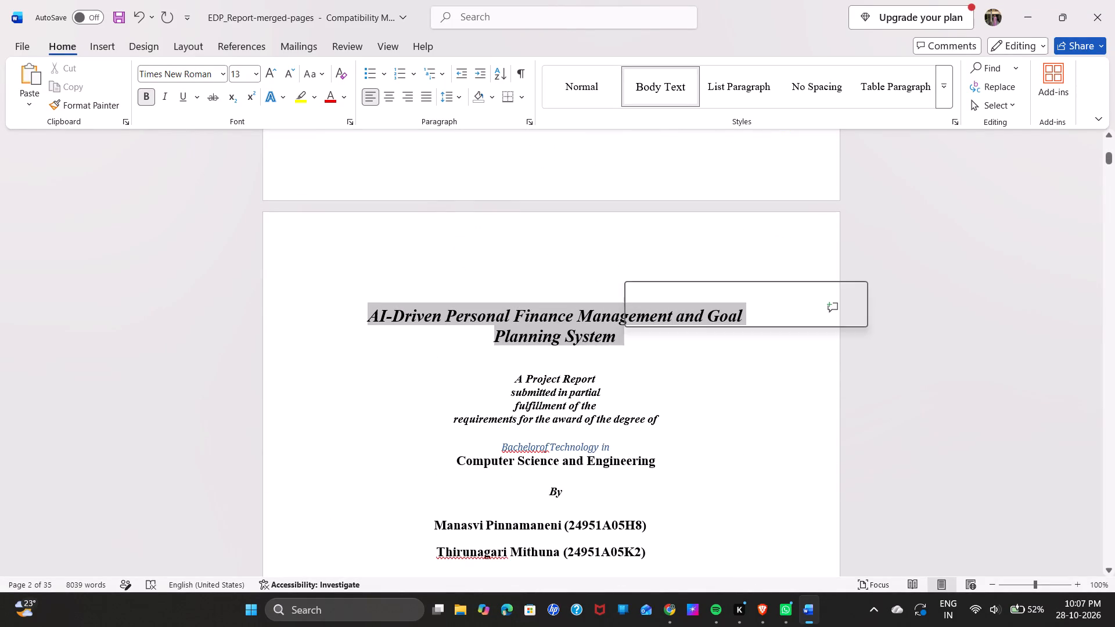
key("ctrl+v")
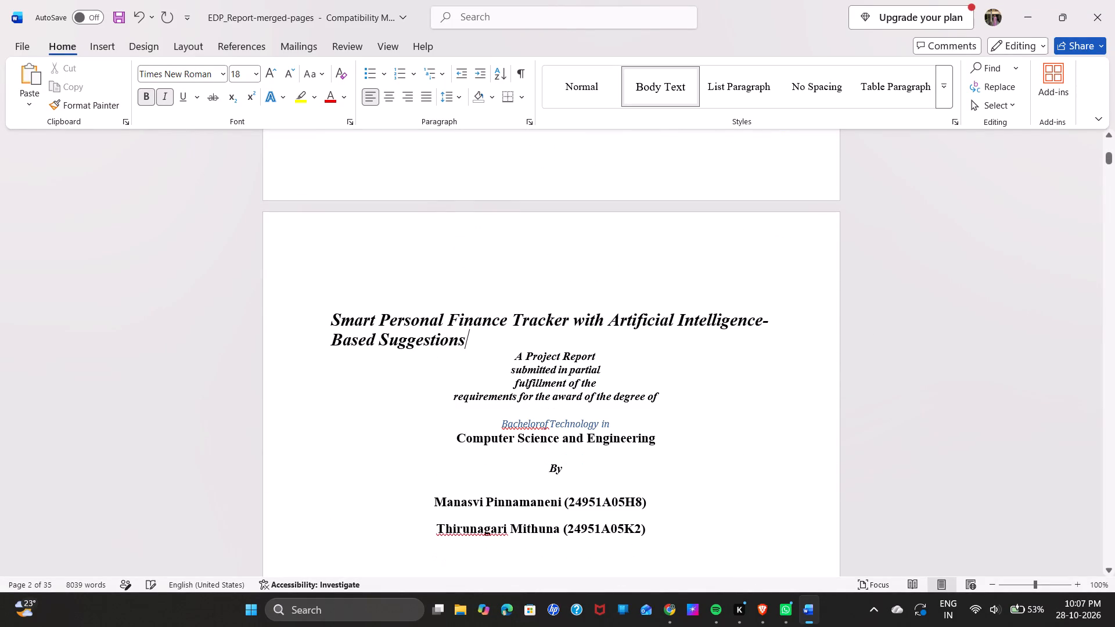
Insert leading spaces before "Based Suggestions" to shift the second line of the title toward the page centre.
left_click(329, 341)
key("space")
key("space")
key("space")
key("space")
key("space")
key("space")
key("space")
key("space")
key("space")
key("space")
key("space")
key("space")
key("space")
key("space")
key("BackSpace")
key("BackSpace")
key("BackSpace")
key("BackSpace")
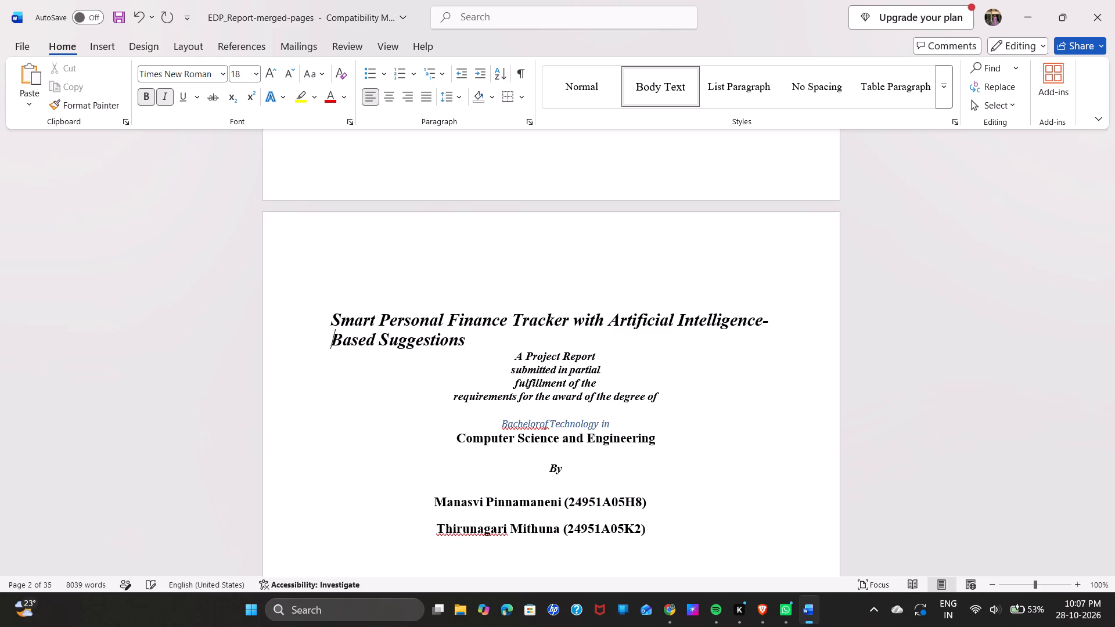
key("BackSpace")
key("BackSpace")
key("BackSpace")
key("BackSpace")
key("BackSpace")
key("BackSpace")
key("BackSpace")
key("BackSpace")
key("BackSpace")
Centre the two-line project title "Smart Personal Finance Tracker with Artificial Intelligence-Based Suggestions" on the second page.
left_click_drag(329, 319, 460, 338)
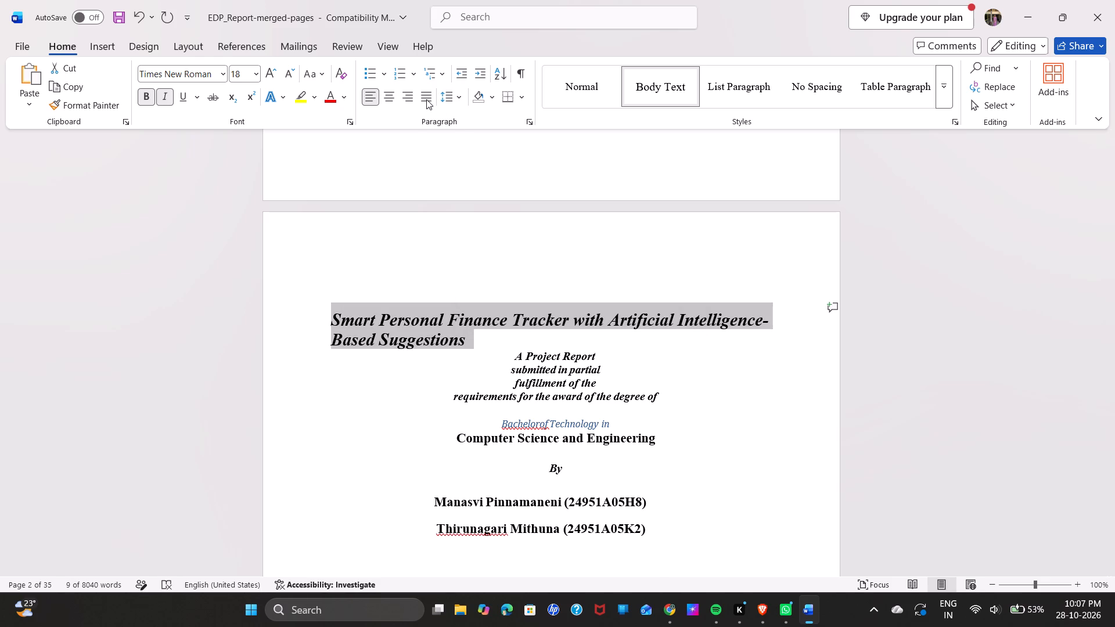
left_click(393, 94)
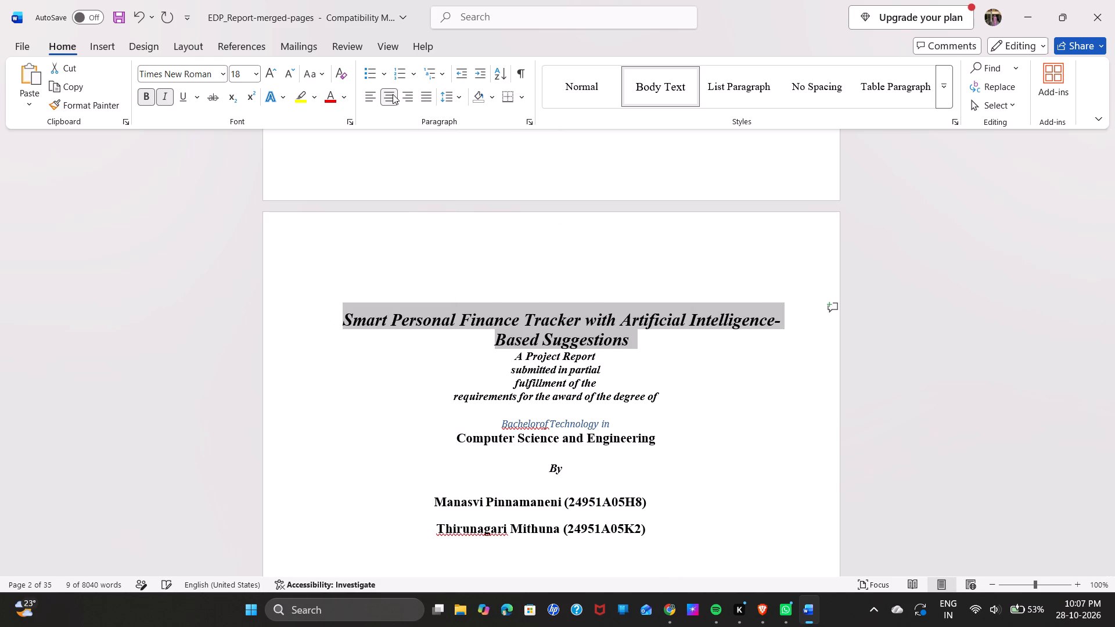
left_click(499, 246)
Insert the missing space between "Bachelor" and "of" in the degree line on the second page.
scroll(499, 246, "down", 1)
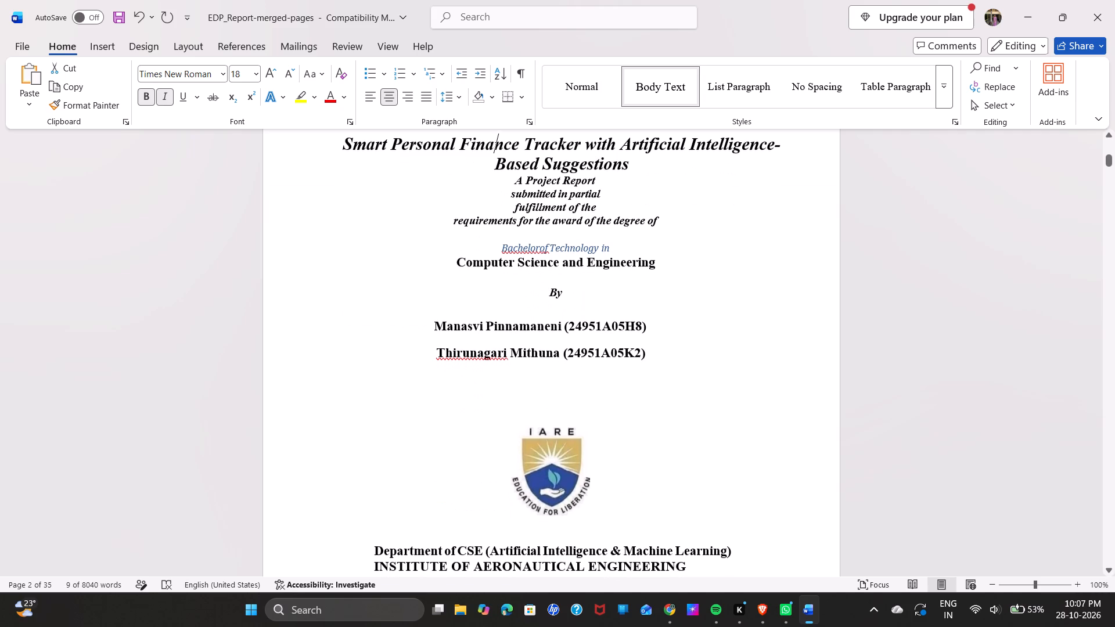
left_click(542, 251)
key("space")
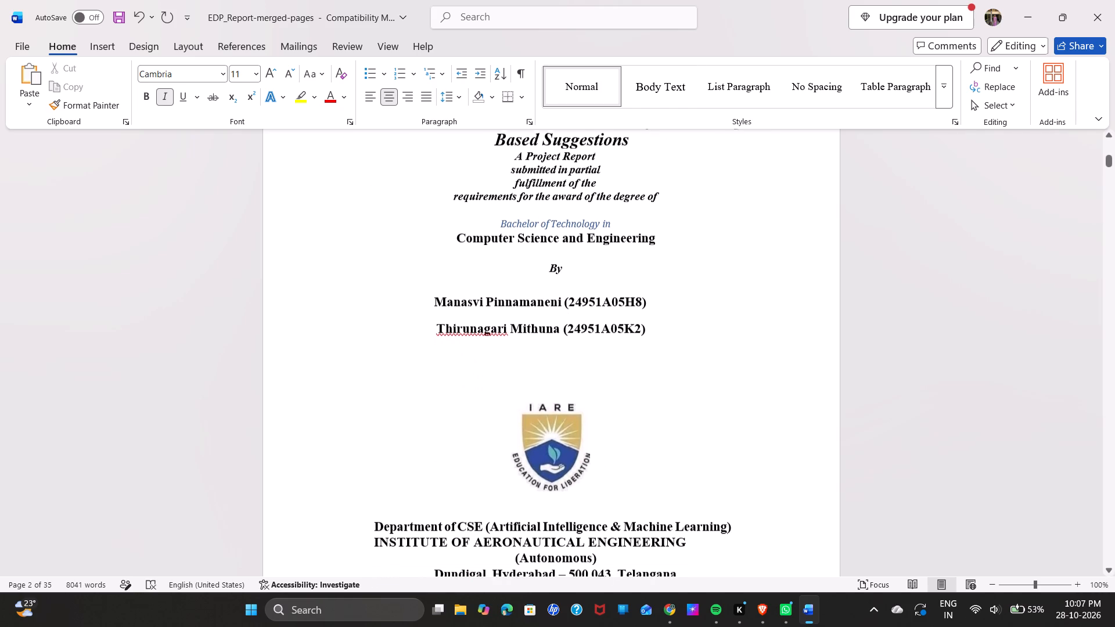
Select both submitters' names and roll numbers under "Submitted by" on the report's cover page.
scroll(514, 313, "up", 1)
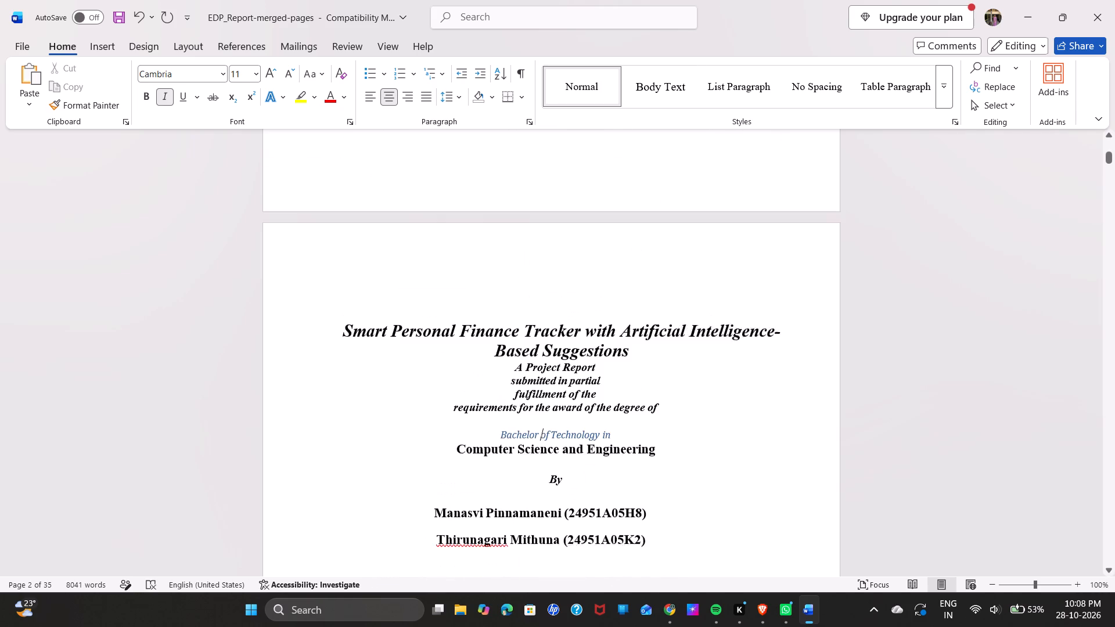
scroll(566, 282, "up", 1)
left_click_drag(591, 177, 726, 219)
left_click(726, 219)
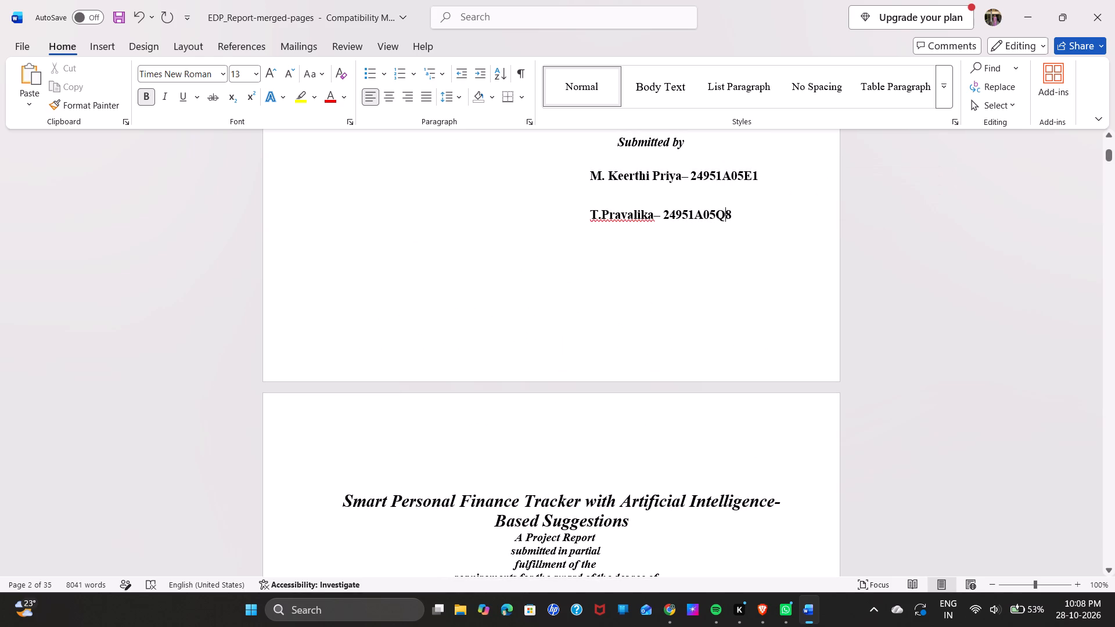
scroll(590, 215, "up", 1)
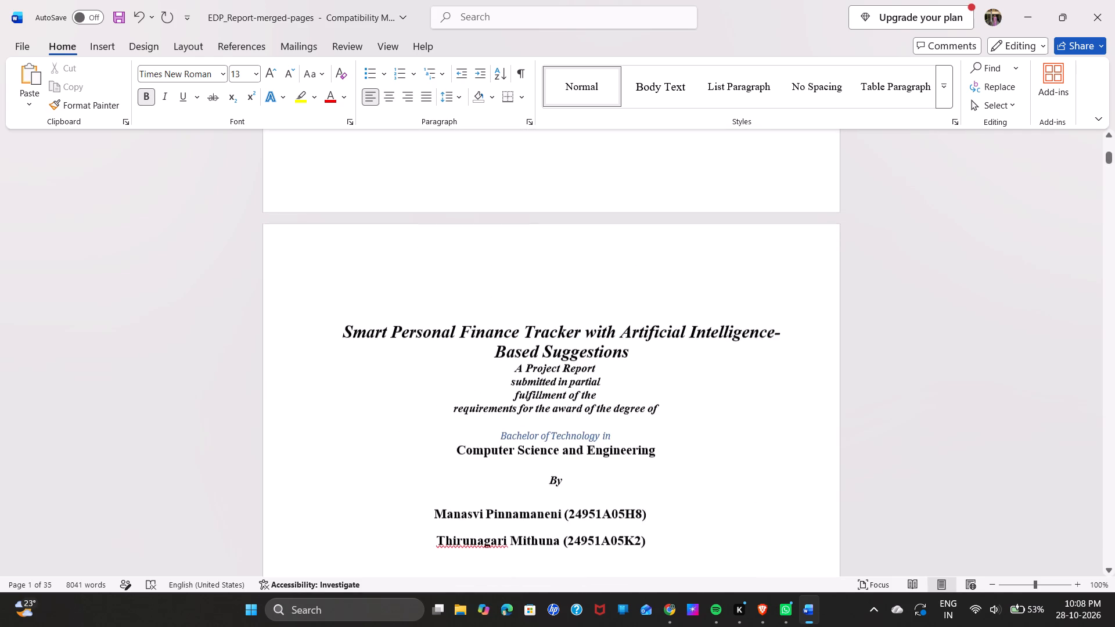
scroll(590, 215, "up", 1)
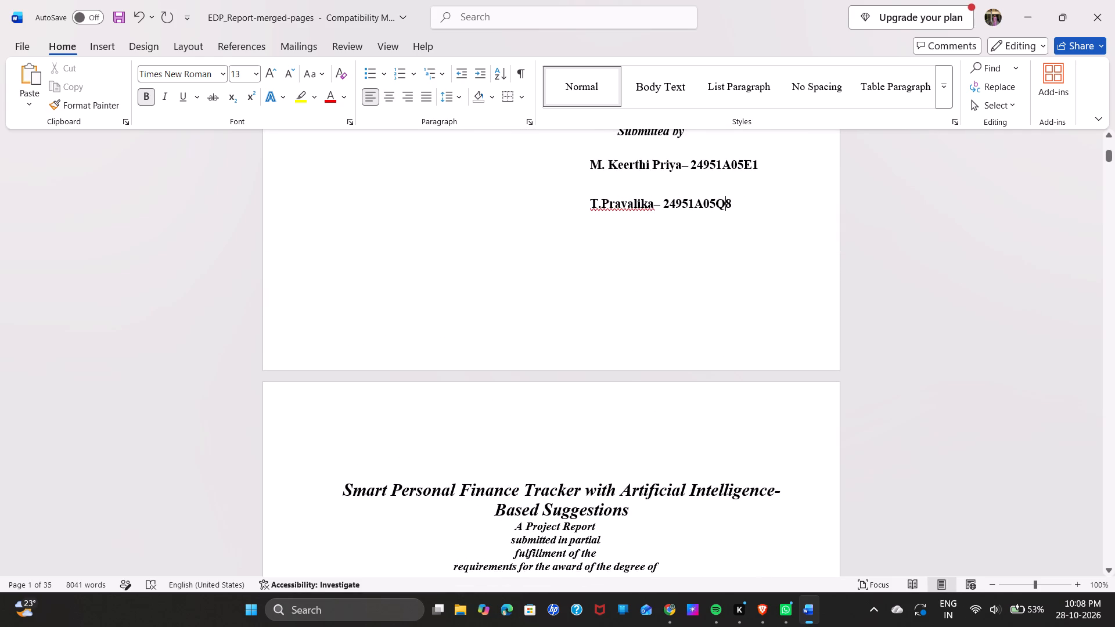
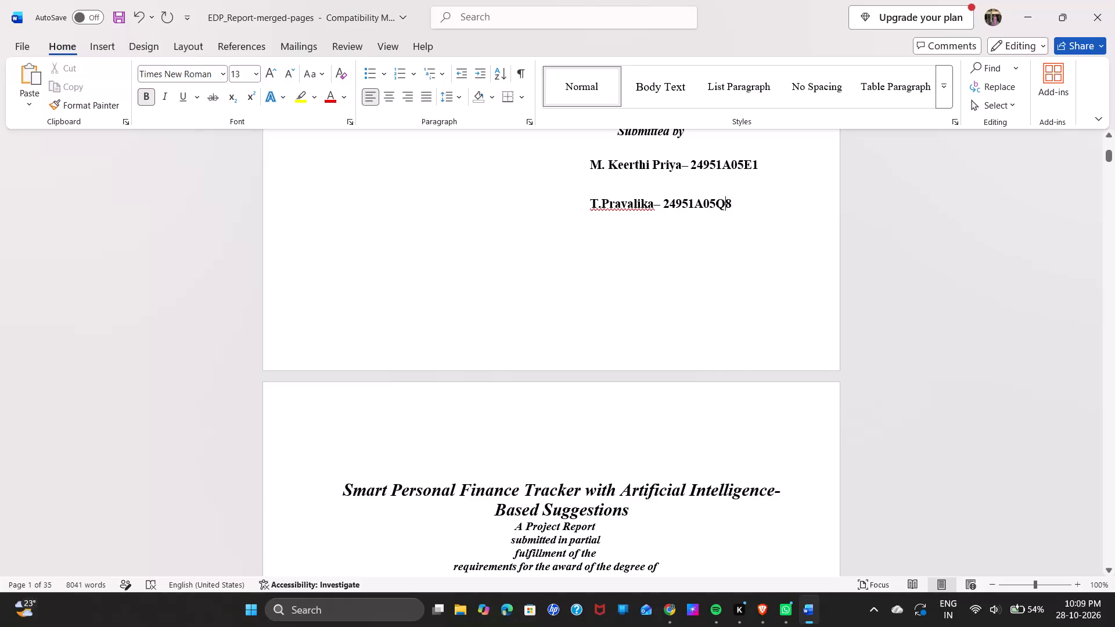
Set the line spacing of the two submitter lines under "Submitted by" on the cover page to 1.5.
left_click_drag(588, 161, 736, 190)
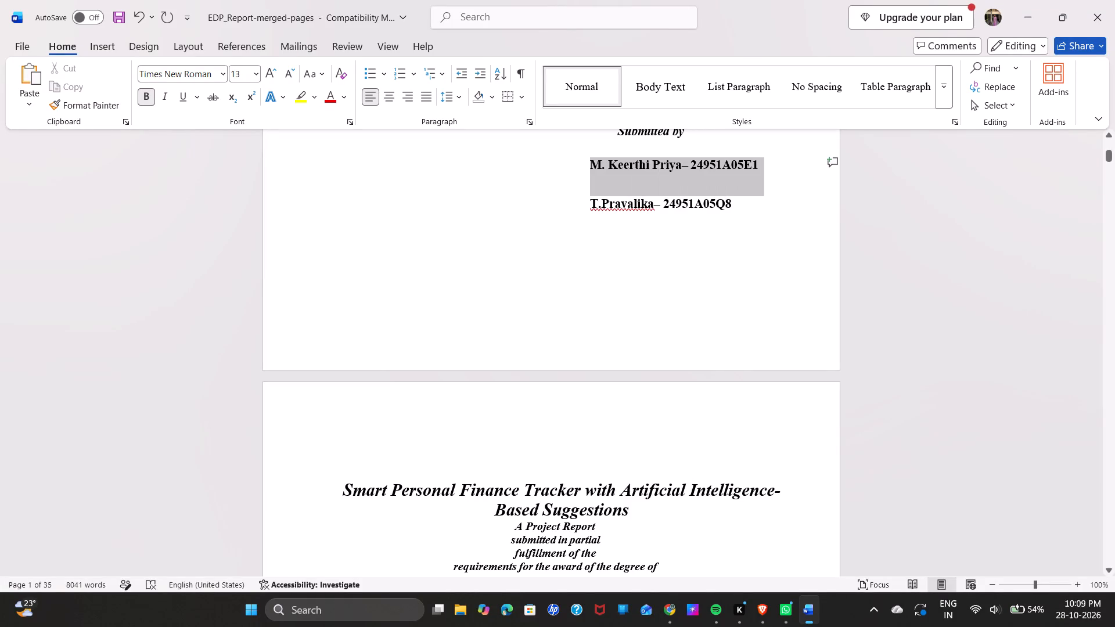
left_click_drag(736, 190, 738, 199)
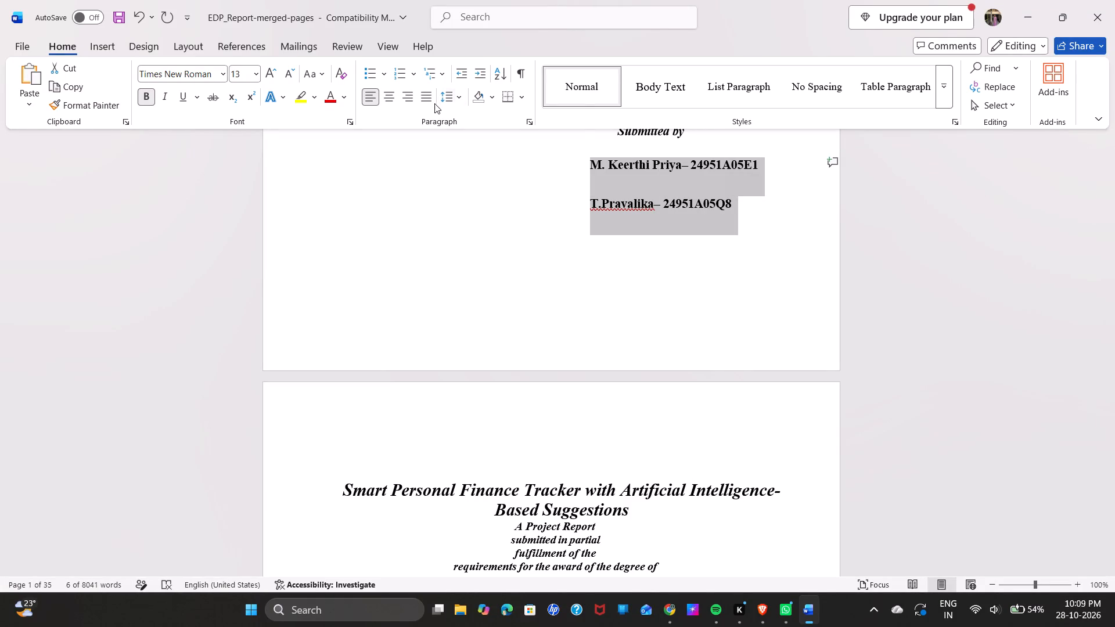
left_click(454, 99)
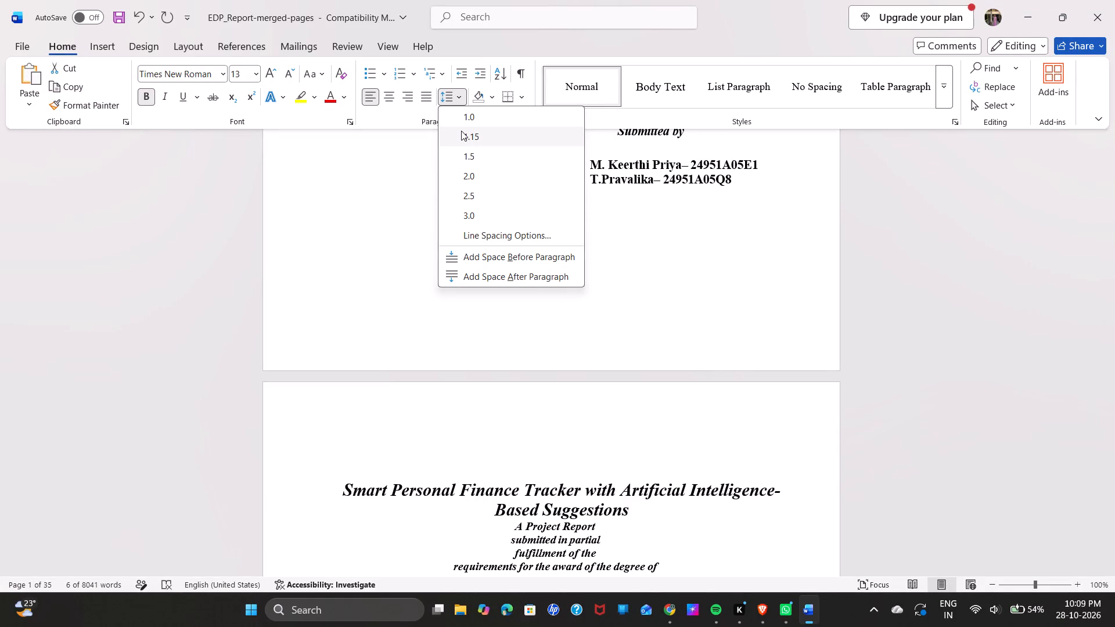
left_click(460, 148)
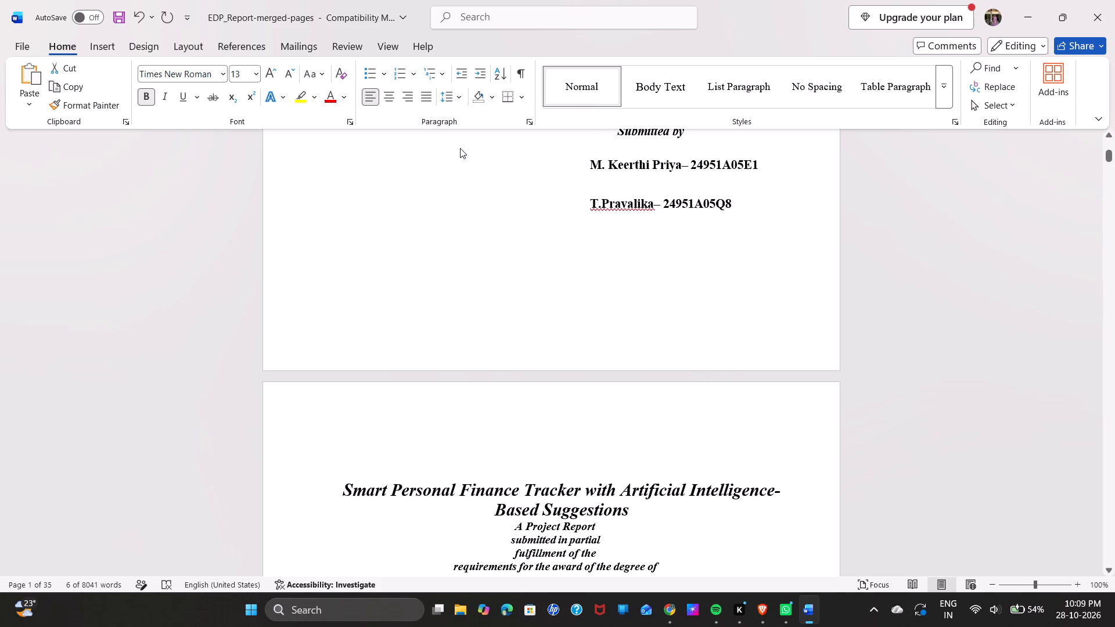
left_click(552, 230)
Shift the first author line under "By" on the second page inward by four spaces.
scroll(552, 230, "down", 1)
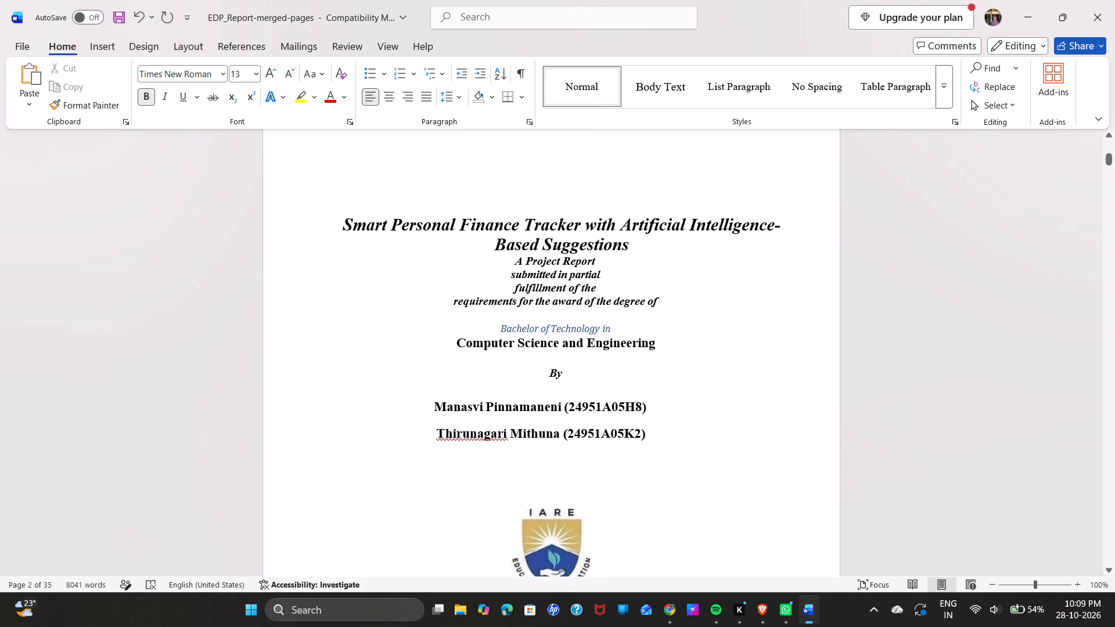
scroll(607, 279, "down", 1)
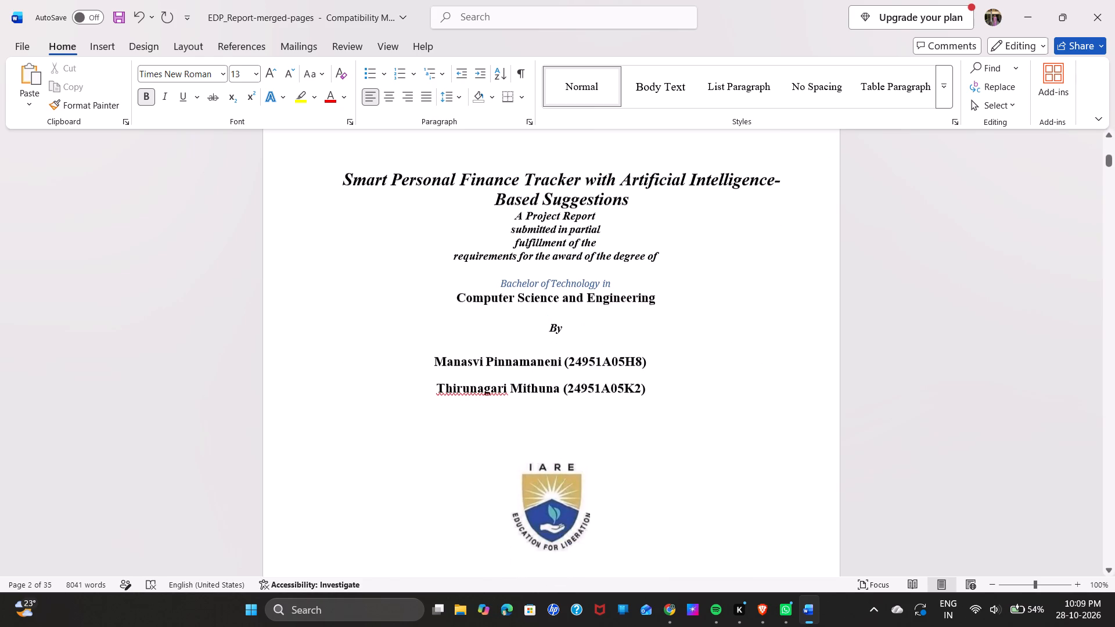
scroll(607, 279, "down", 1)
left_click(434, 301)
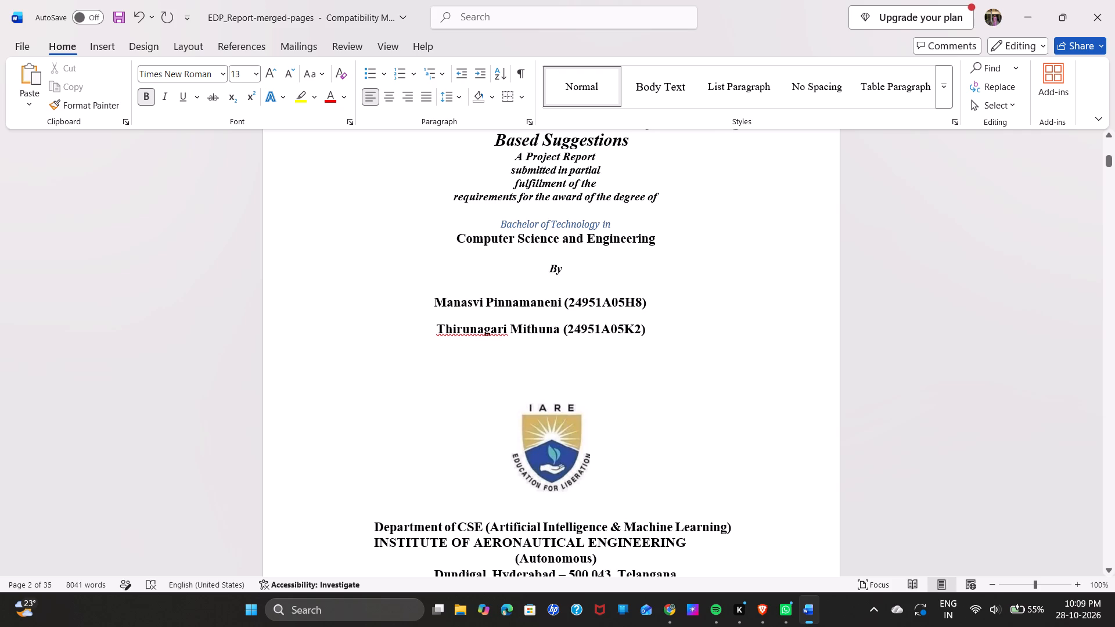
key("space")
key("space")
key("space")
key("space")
Replace both authors' names and roll numbers under "By" on the second page with the two submitter lines copied from the cover page.
scroll(434, 301, "up", 2)
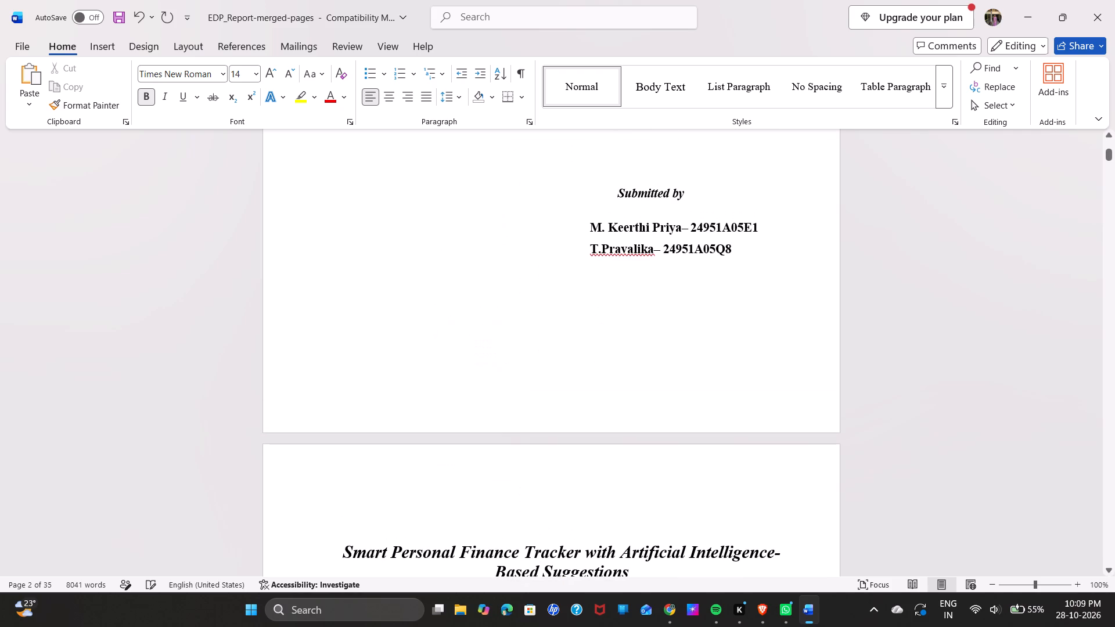
left_click_drag(589, 228, 700, 257)
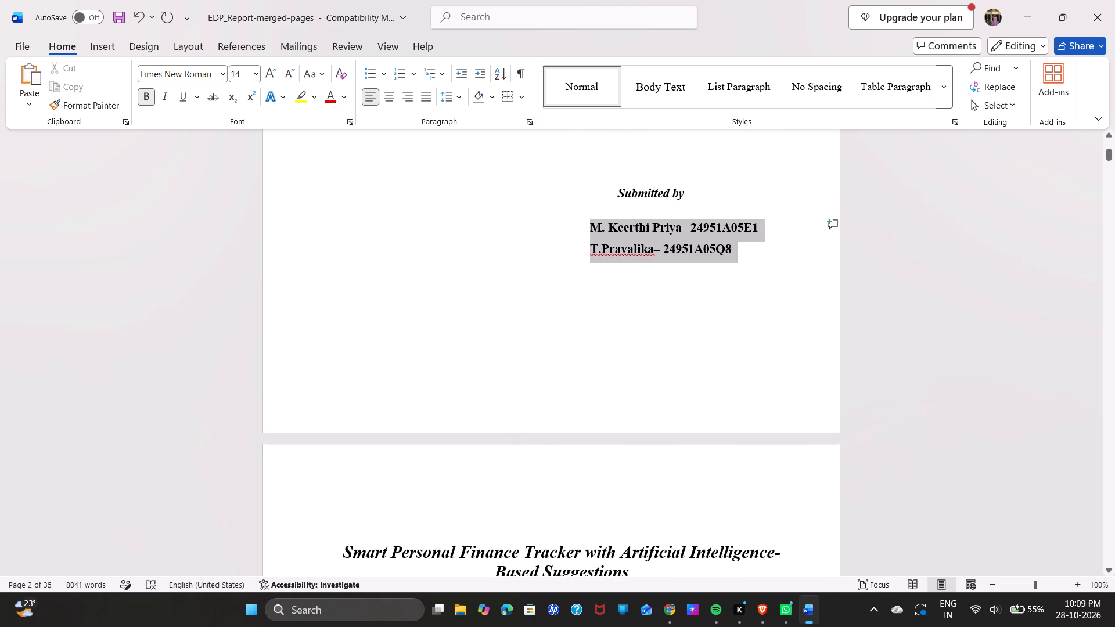
left_click_drag(700, 257, 724, 257)
key("ctrl+c")
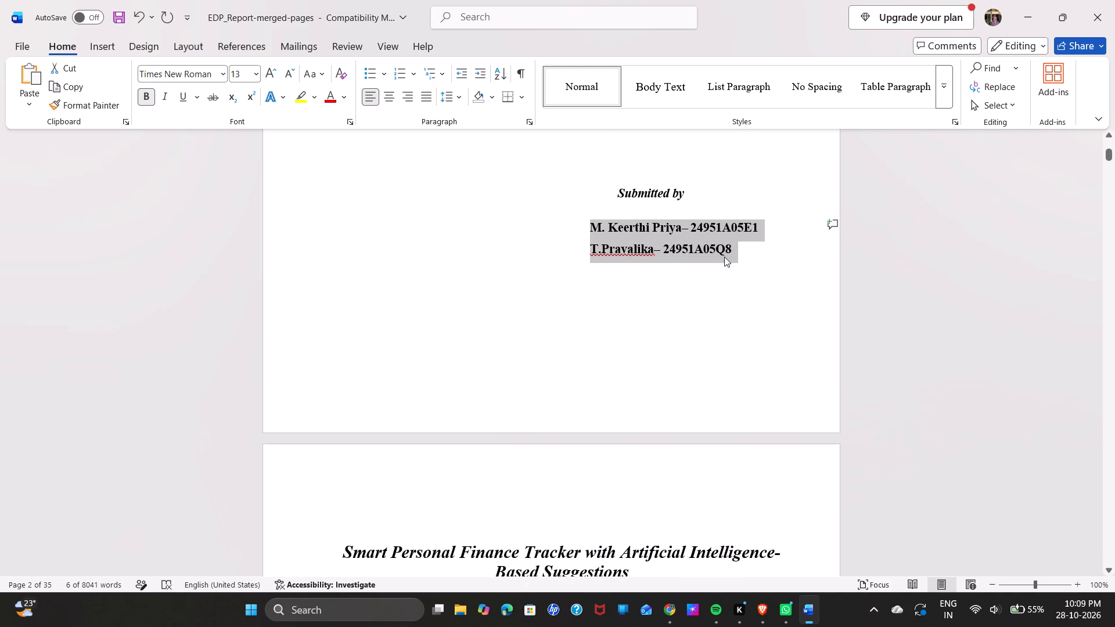
left_click(618, 341)
scroll(618, 341, "down", 2)
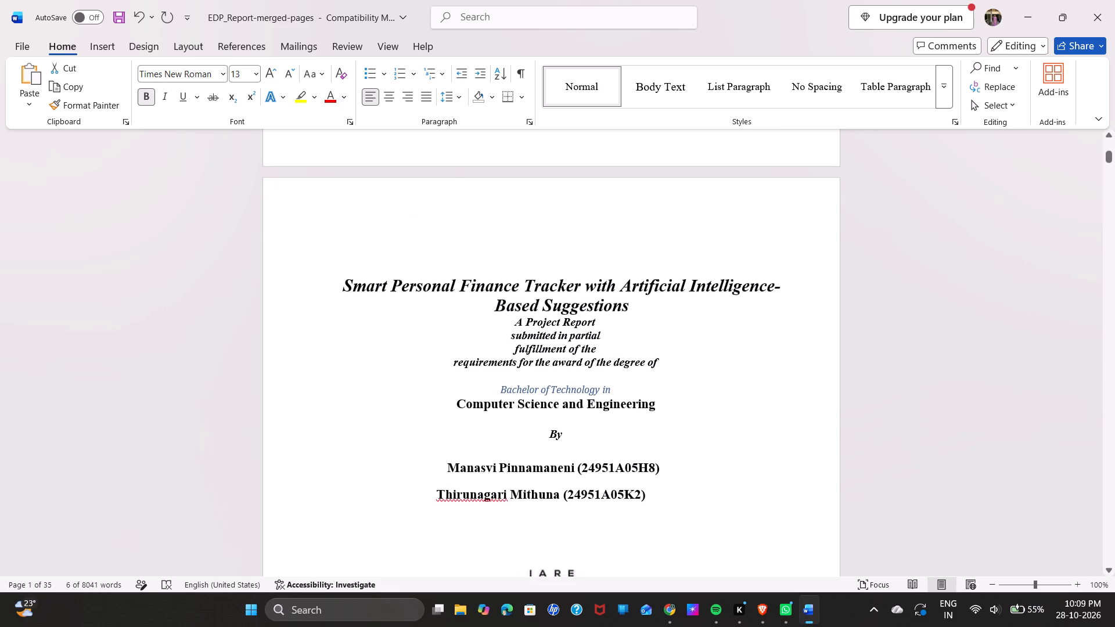
scroll(516, 385, "down", 1)
scroll(454, 407, "down", 1)
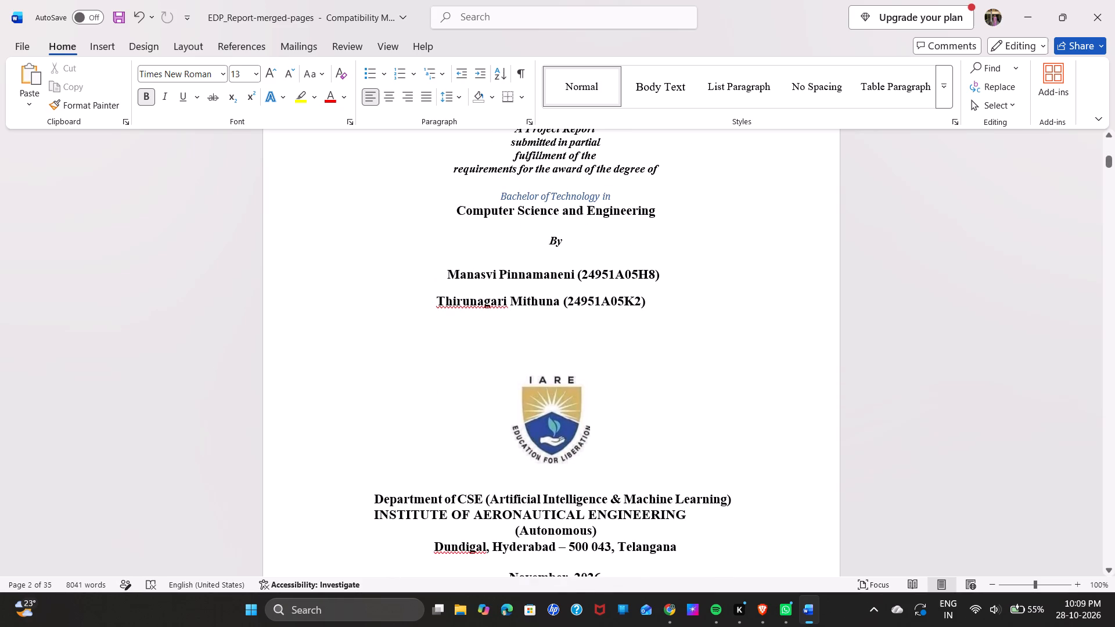
left_click_drag(445, 269, 650, 301)
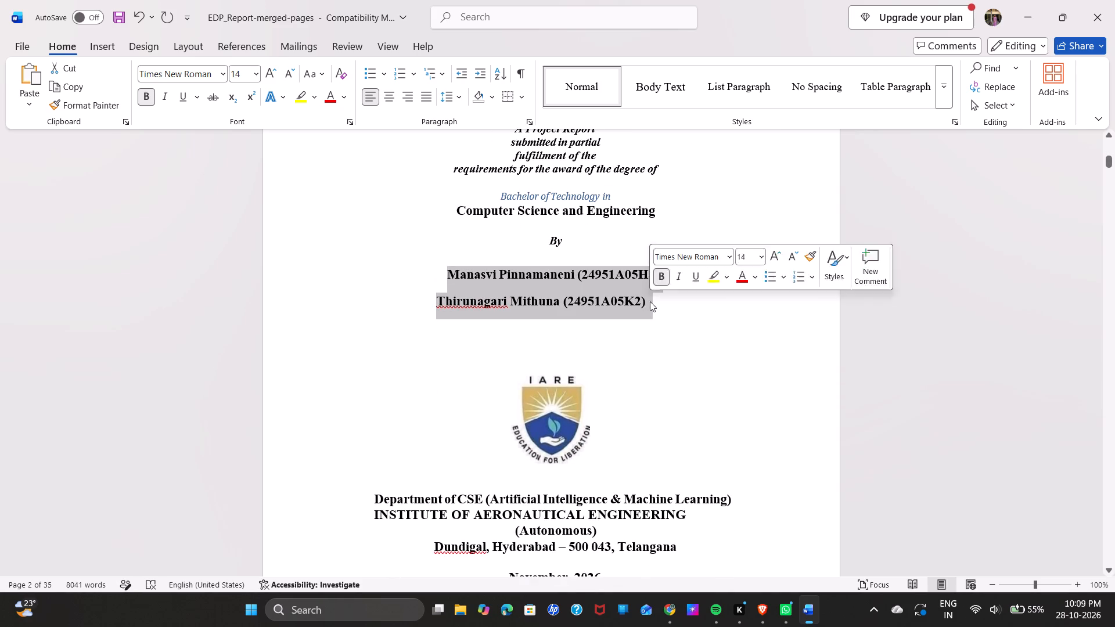
key("BackSpace")
key("ctrl+v")
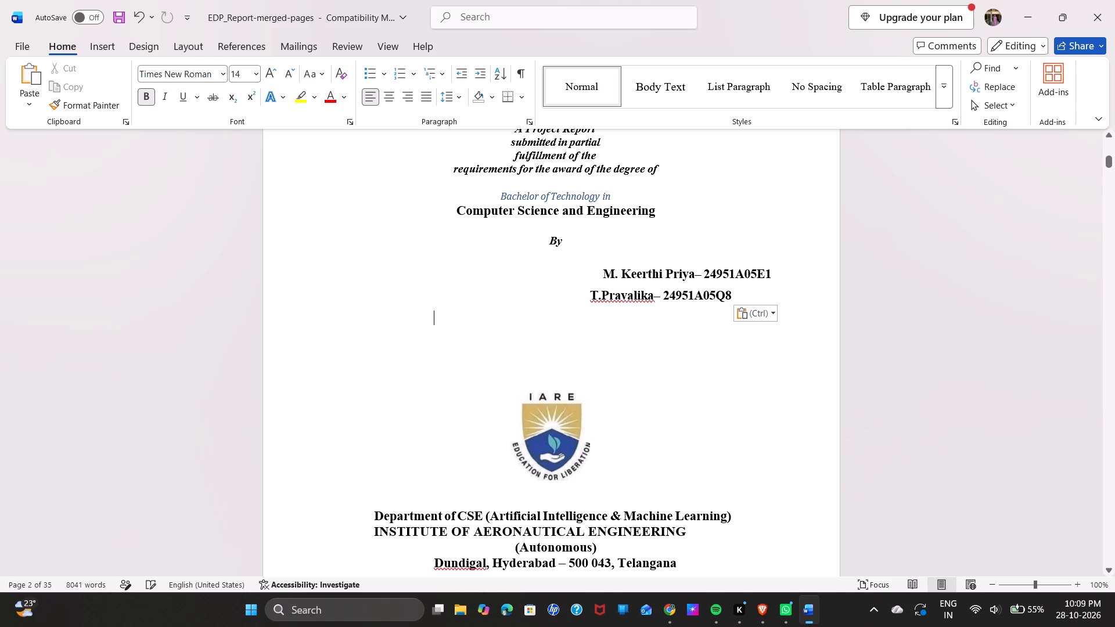
Remove the first author line's indent and pad it with leading spaces until it sits roughly centred beneath "By".
left_click(603, 273)
key("BackSpace")
key("BackSpace")
key("BackSpace")
key("BackSpace")
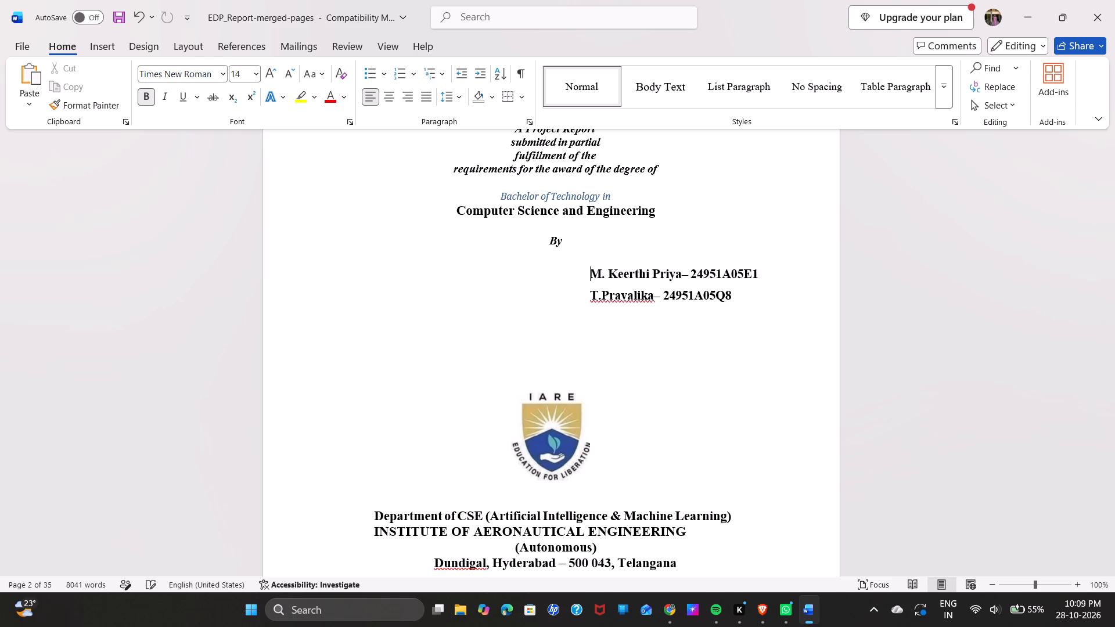
key("BackSpace")
key("BackSpace")
key("BackSpace")
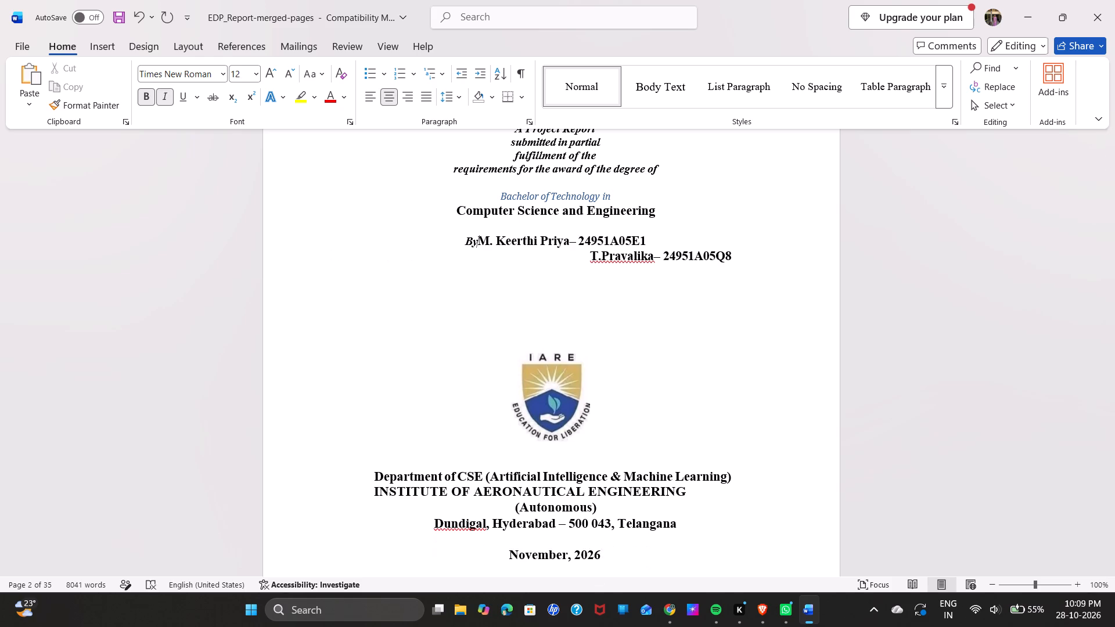
key("ctrl+z")
key("space")
key("space")
key("space")
key("space")
key("space")
key("space")
key("space")
key("space")
key("space")
key("space")
key("space")
key("space")
key("space")
key("space")
key("space")
key("space")
key("space")
key("space")
key("space")
key("space")
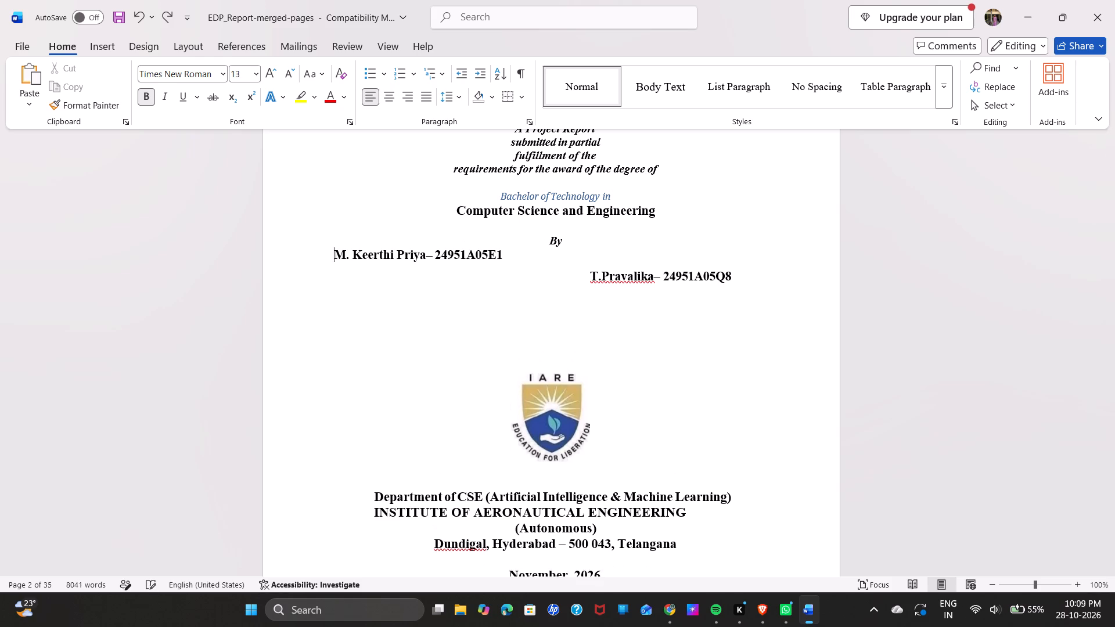
key("space")
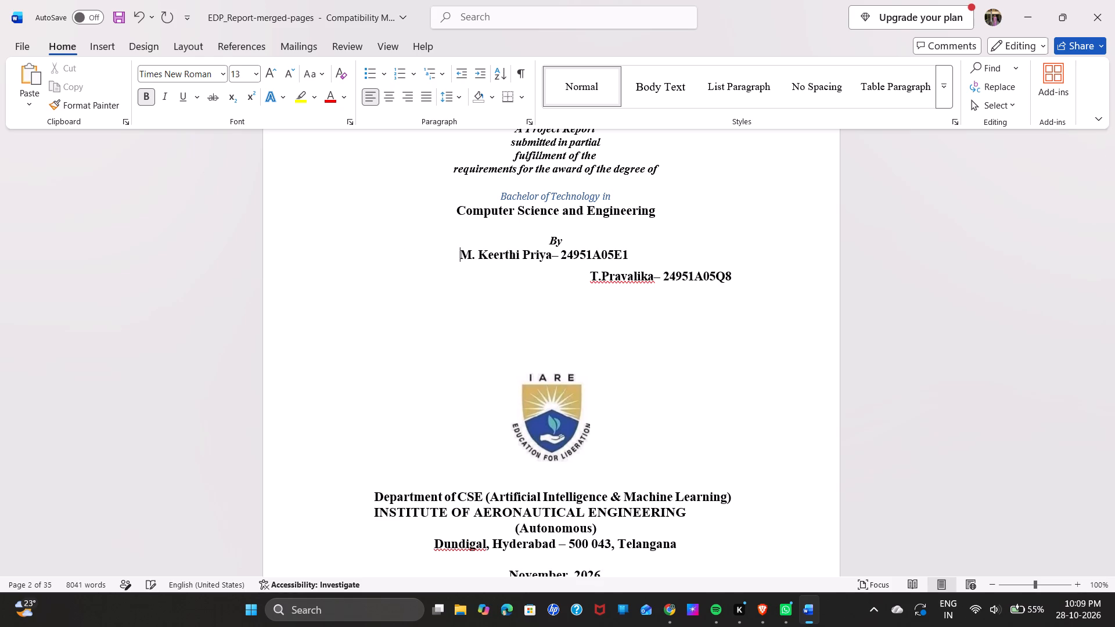
key("space")
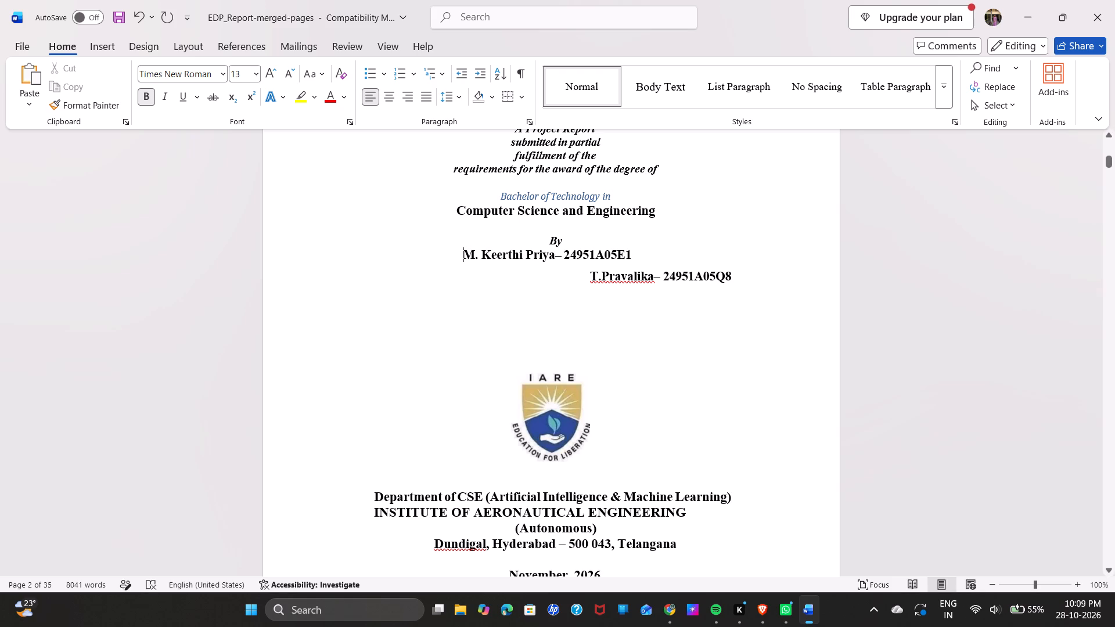
Remove the second author line's indent and pad it with leading spaces until it starts level with the first author line.
left_click(589, 274)
key("BackSpace")
key("BackSpace")
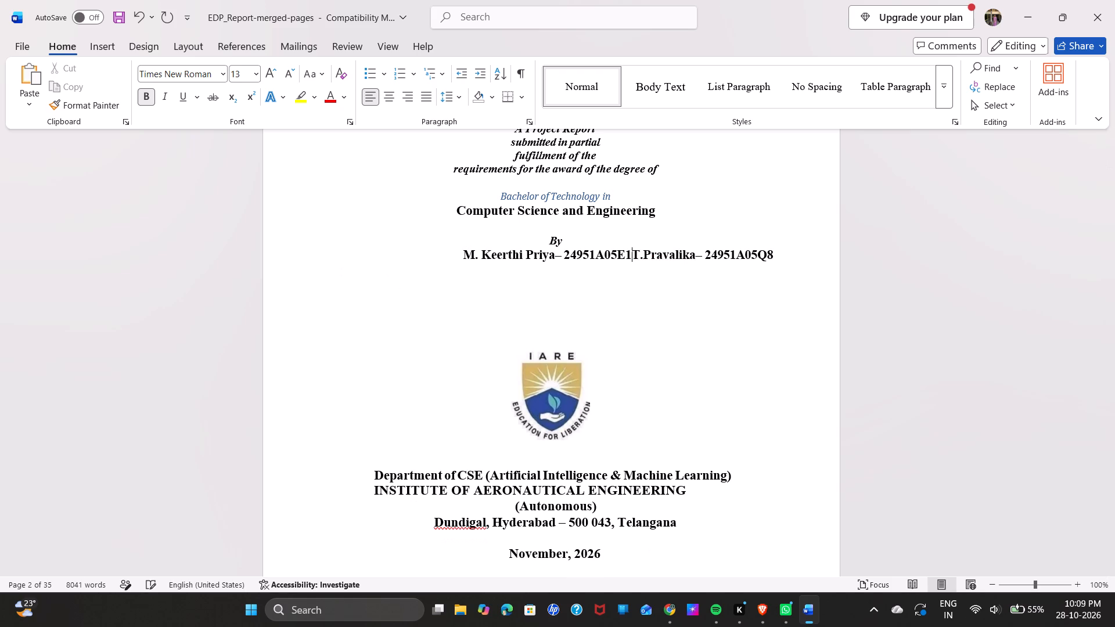
key("Return")
key("space")
key("space")
key("space")
key("space")
key("space")
key("space")
key("space")
key("space")
key("space")
key("space")
key("space")
key("space")
key("space")
key("space")
key("space")
key("space")
key("space")
key("space")
key("space")
key("space")
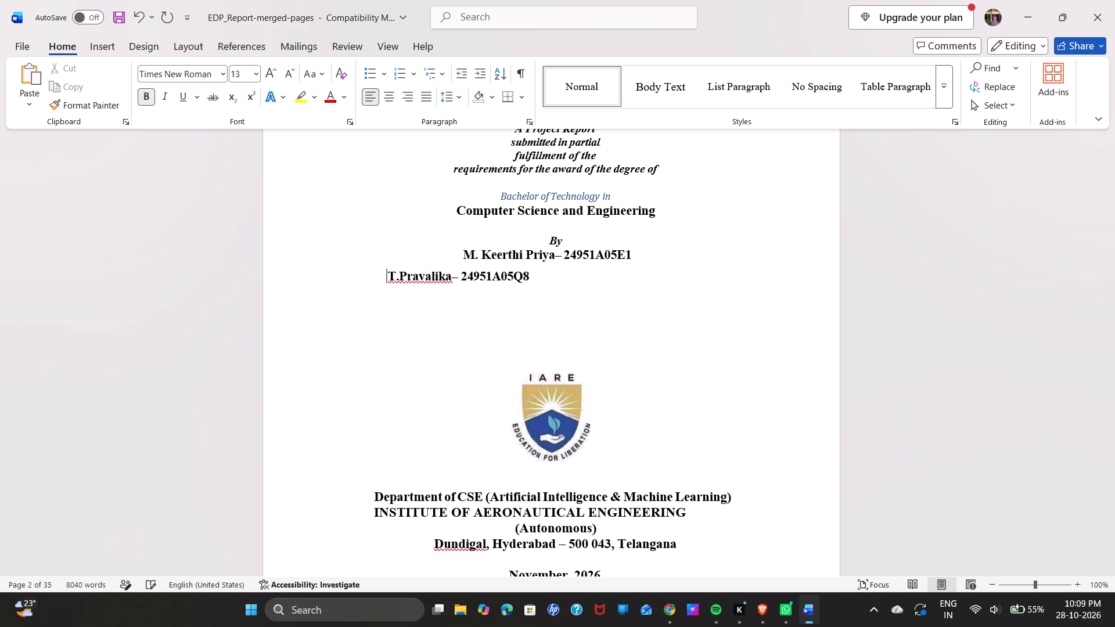
key("space")
key("space")
key("space")
key("space")
key("space")
key("space")
key("space")
key("space")
key("space")
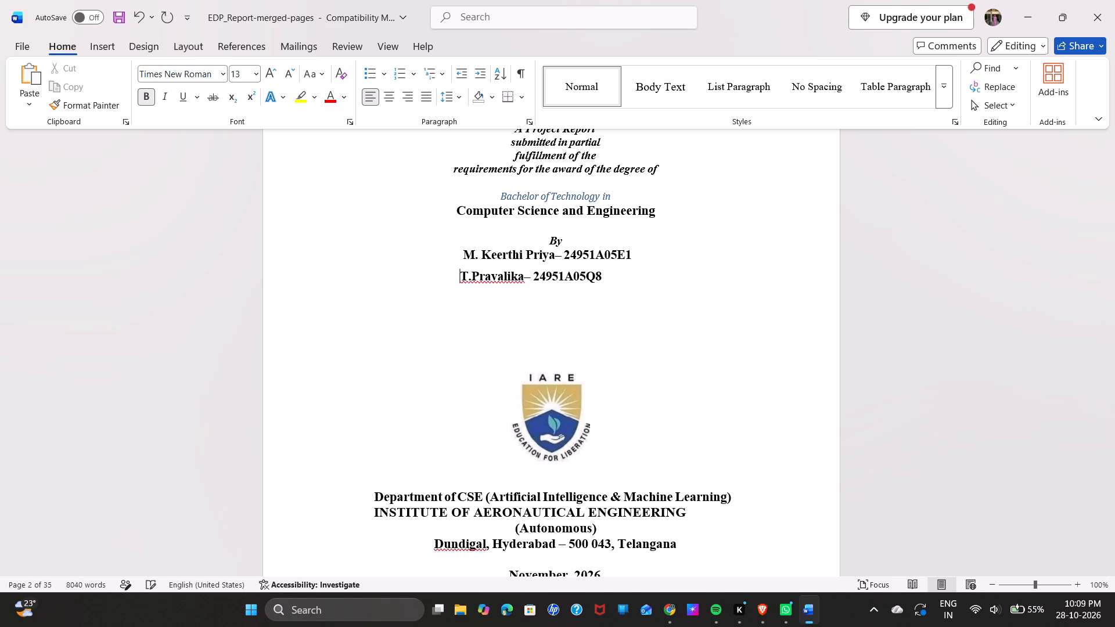
key("space")
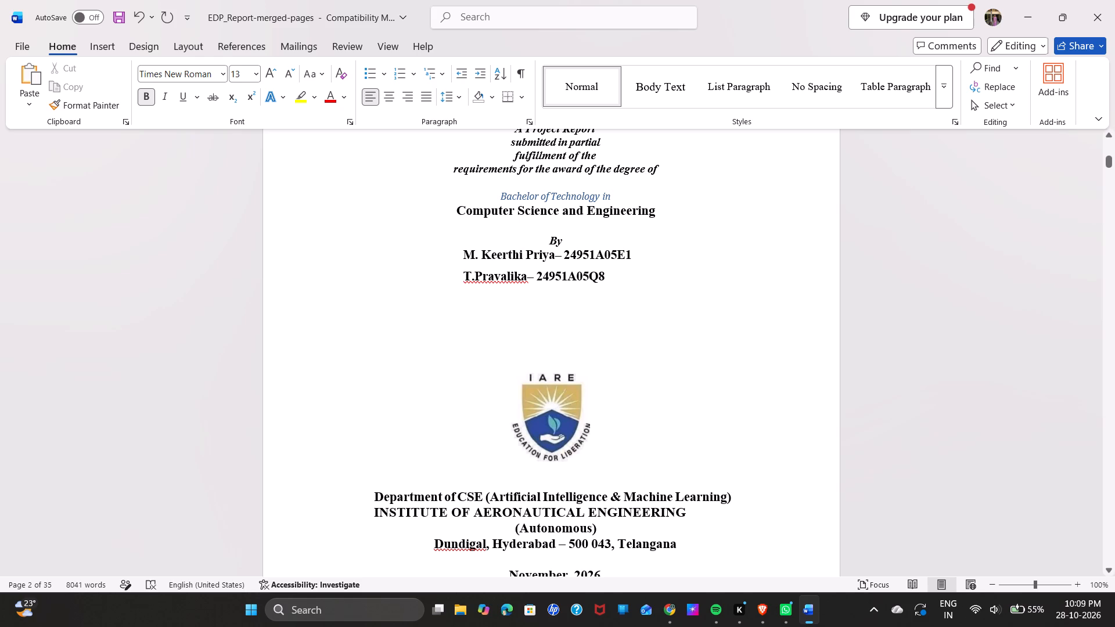
Insert a blank line between "By" and the first author line on the second page.
scroll(517, 336, "down", 1)
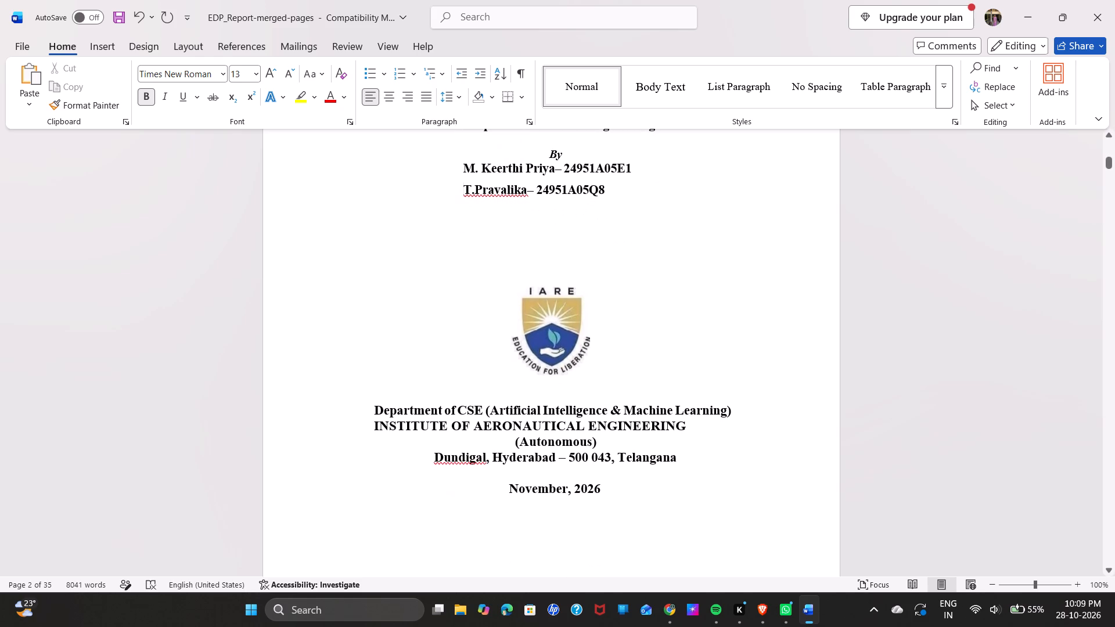
scroll(561, 251, "up", 1)
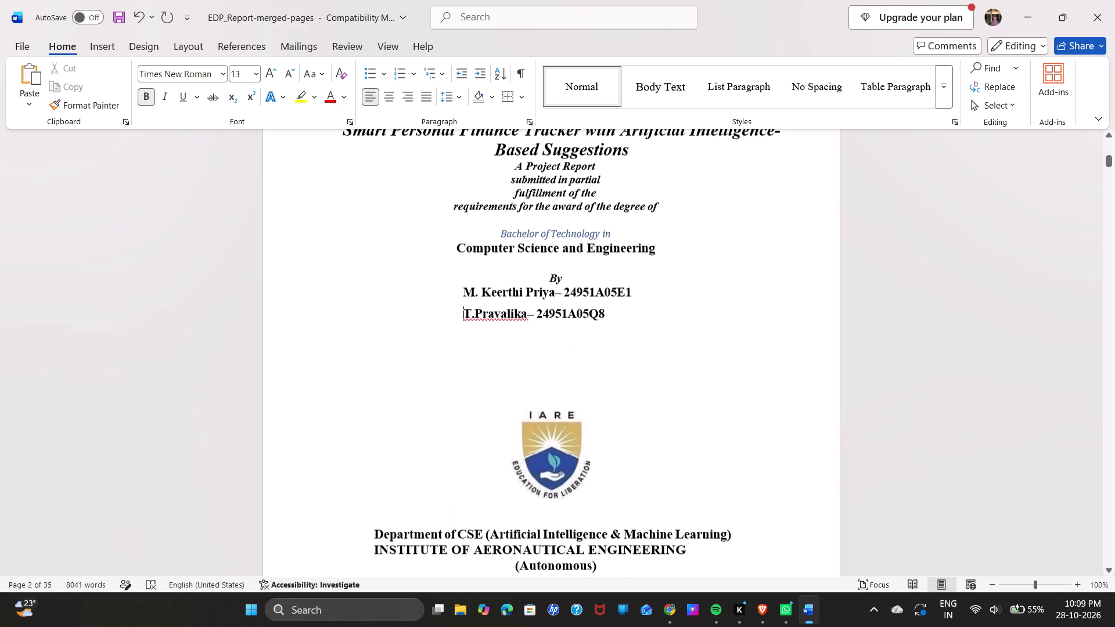
left_click(574, 278)
key("Return")
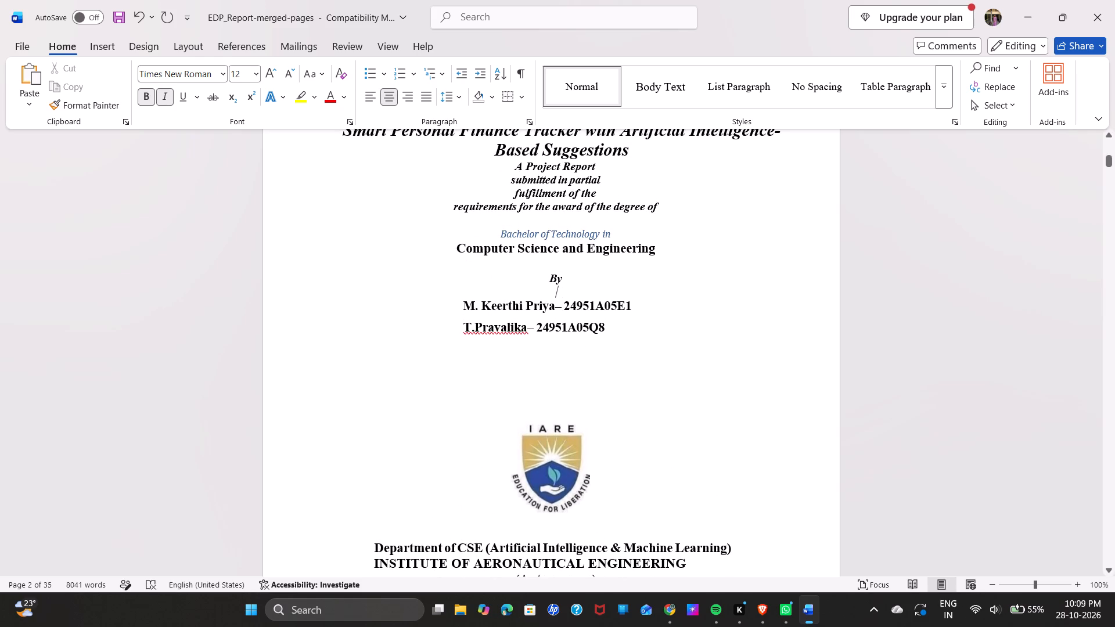
Add four blank lines between the second author line and the IARE logo on the second page.
scroll(660, 320, "down", 2)
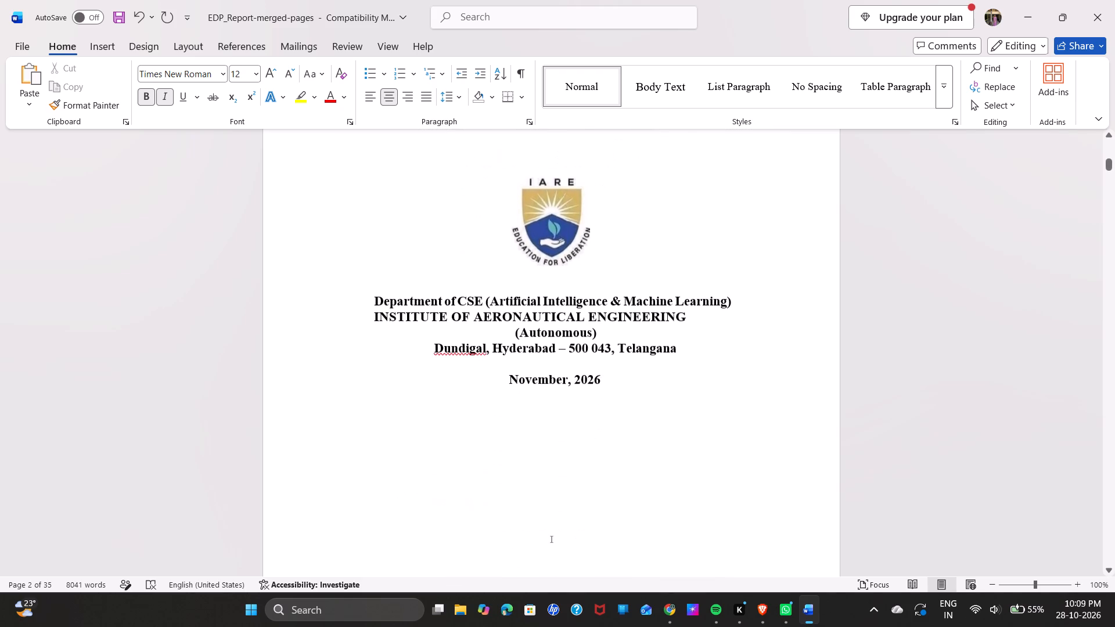
scroll(660, 320, "down", 2)
scroll(660, 320, "up", 3)
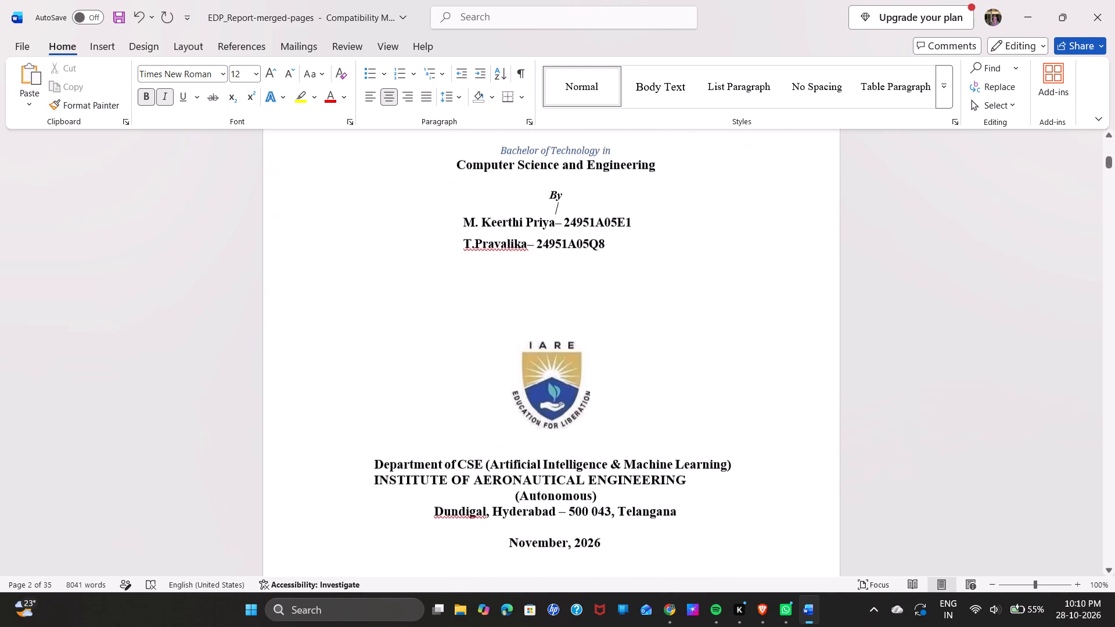
scroll(660, 320, "up", 1)
scroll(659, 255, "down", 1)
left_click(542, 373)
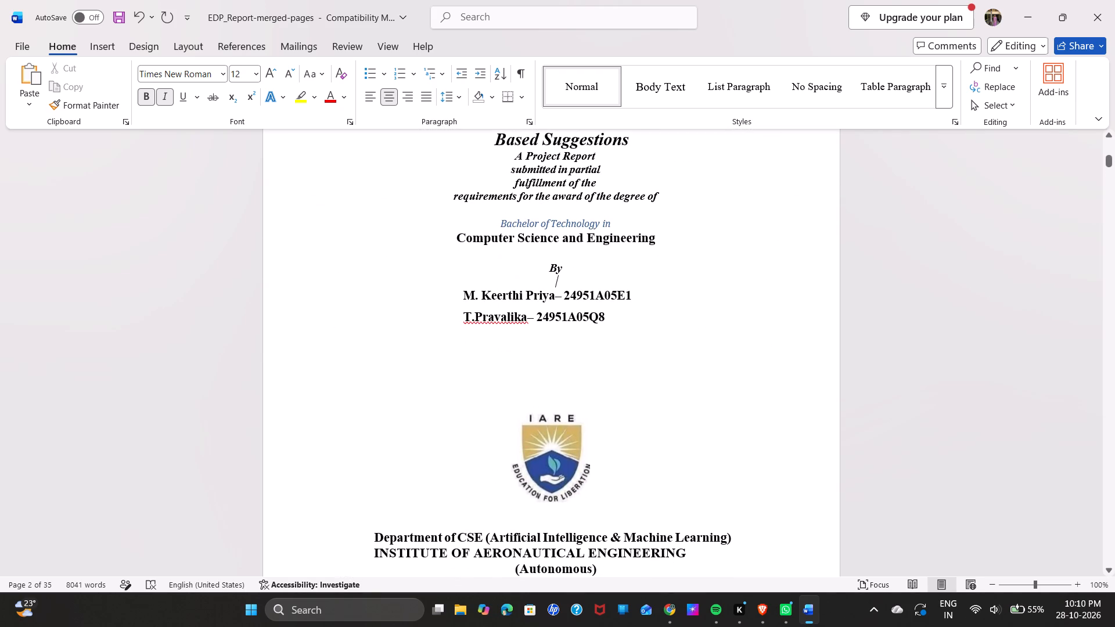
key("Return")
key("Return")
scroll(542, 373, "down", 2)
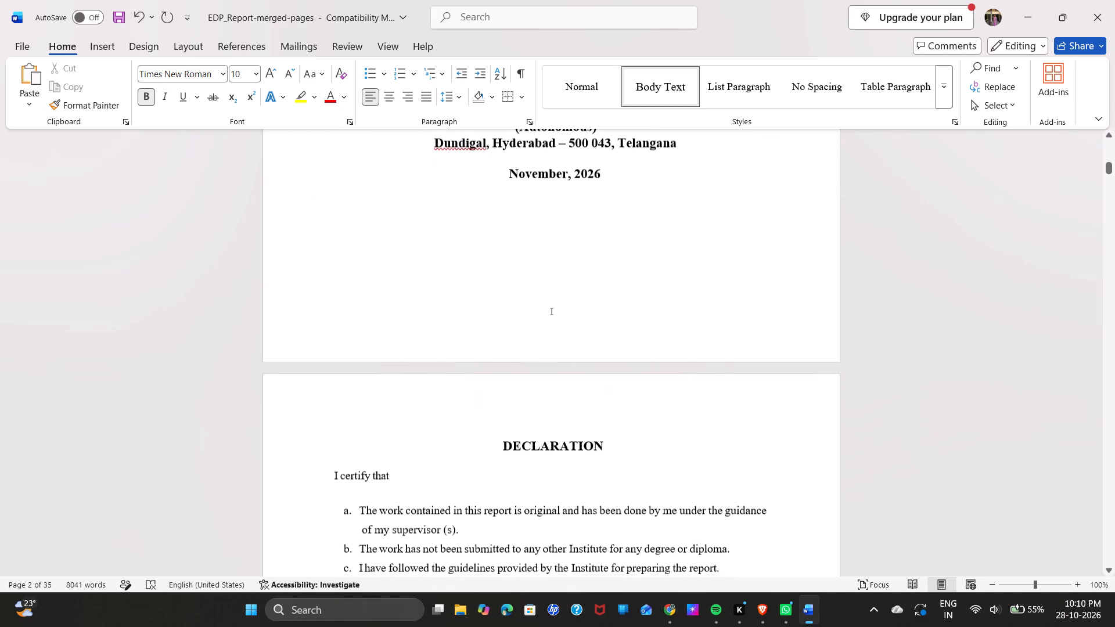
scroll(542, 373, "up", 1)
scroll(593, 283, "up", 1)
key("Return")
key("Return")
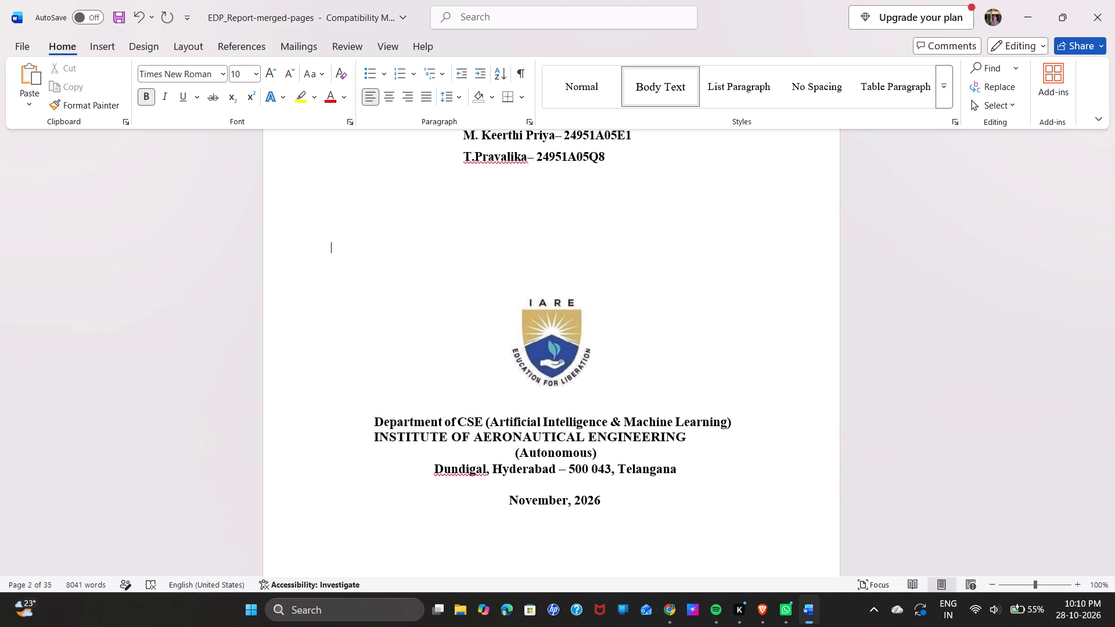
Insert a blank line between the project title and "A Project Report" on the second page.
scroll(593, 283, "down", 4)
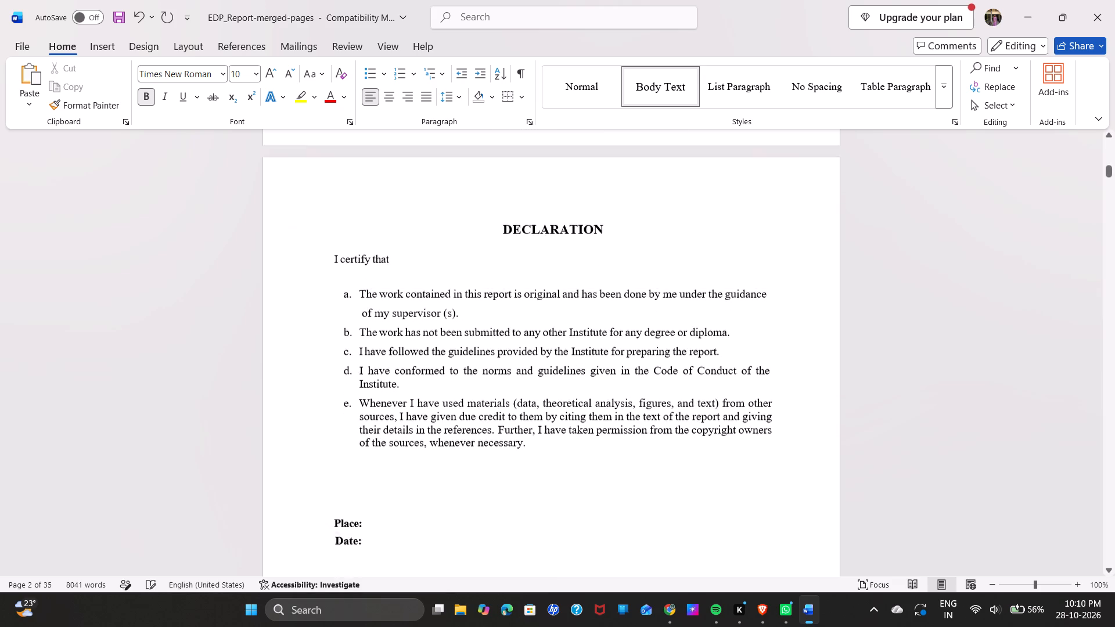
scroll(593, 283, "down", 1)
scroll(593, 283, "up", 6)
scroll(593, 283, "down", 2)
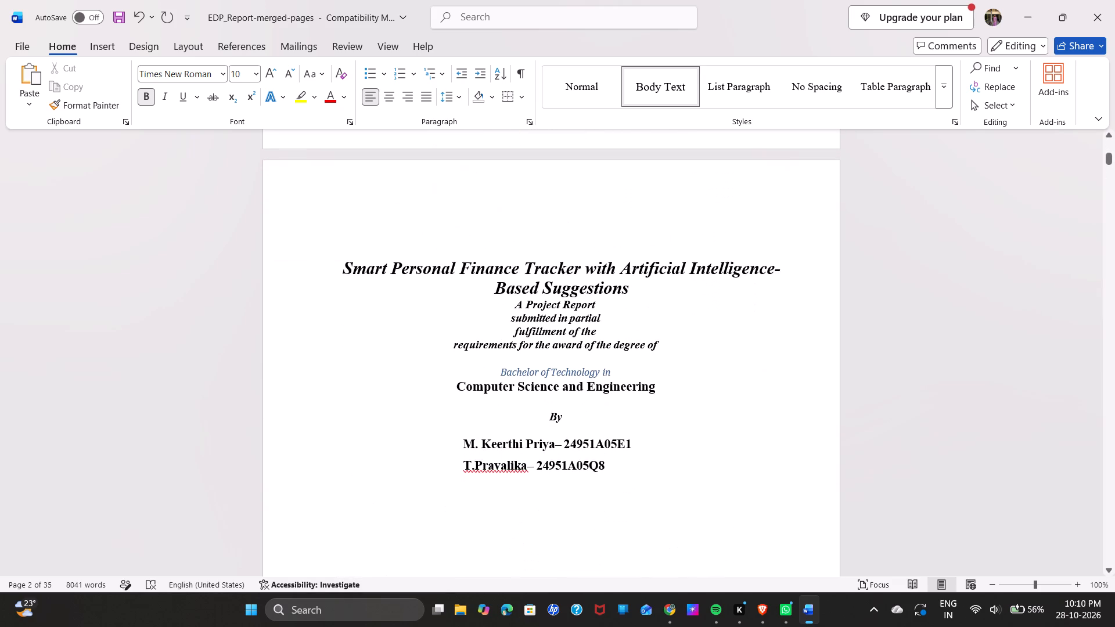
left_click(637, 287)
key("Return")
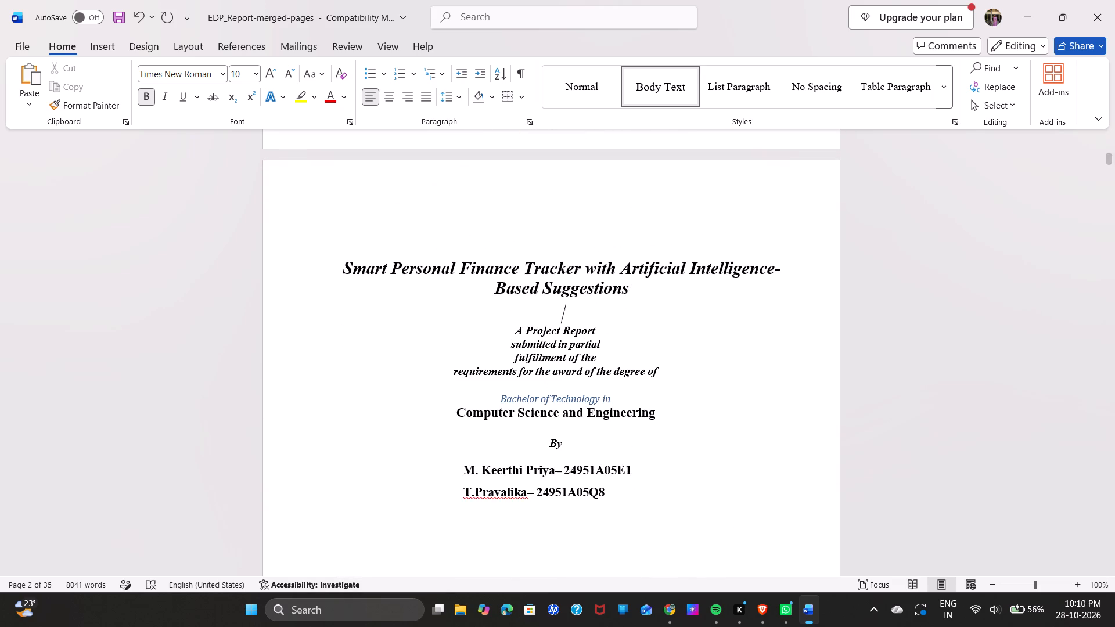
scroll(631, 363, "down", 1)
scroll(631, 363, "up", 1)
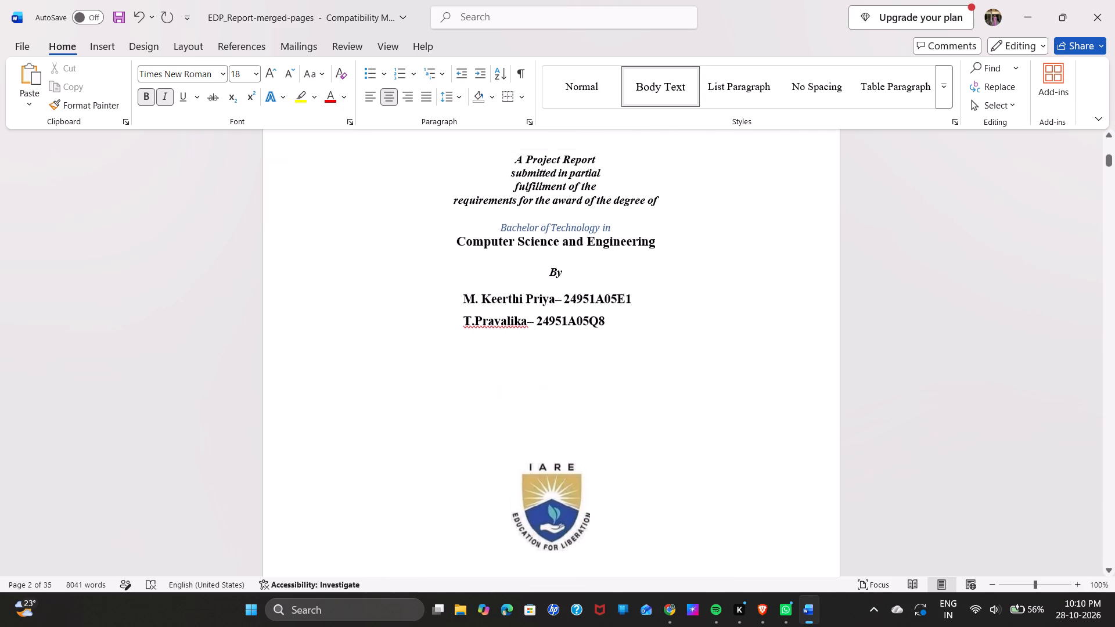
Remove the blank line between the project title and "A Project Report" on the second page.
scroll(631, 363, "up", 1)
scroll(631, 363, "down", 1)
scroll(631, 363, "up", 2)
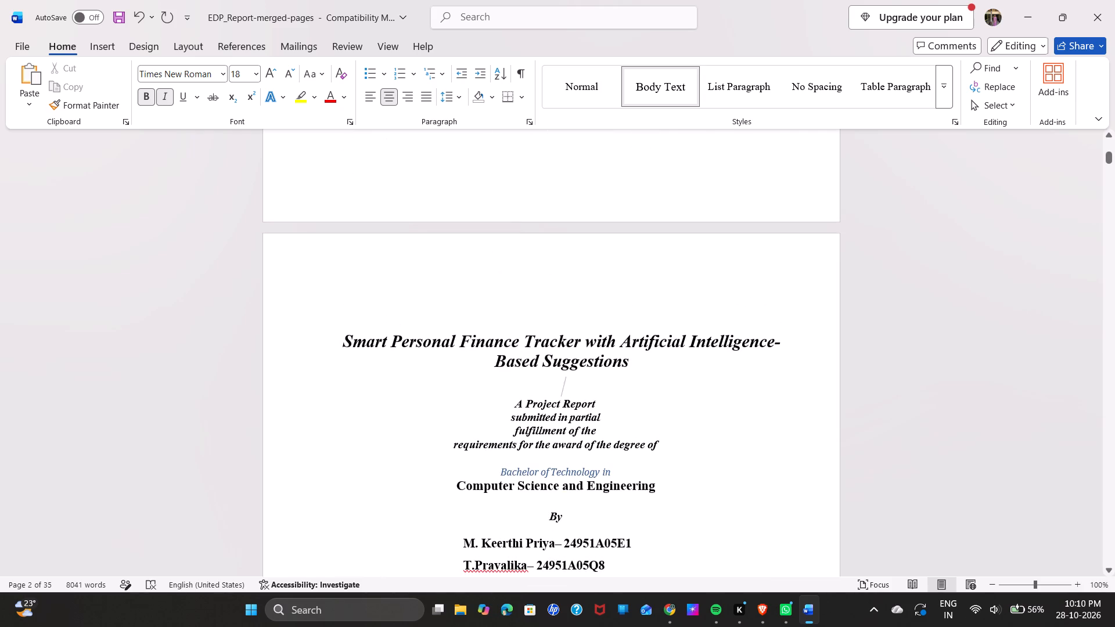
key("BackSpace")
key("BackSpace")
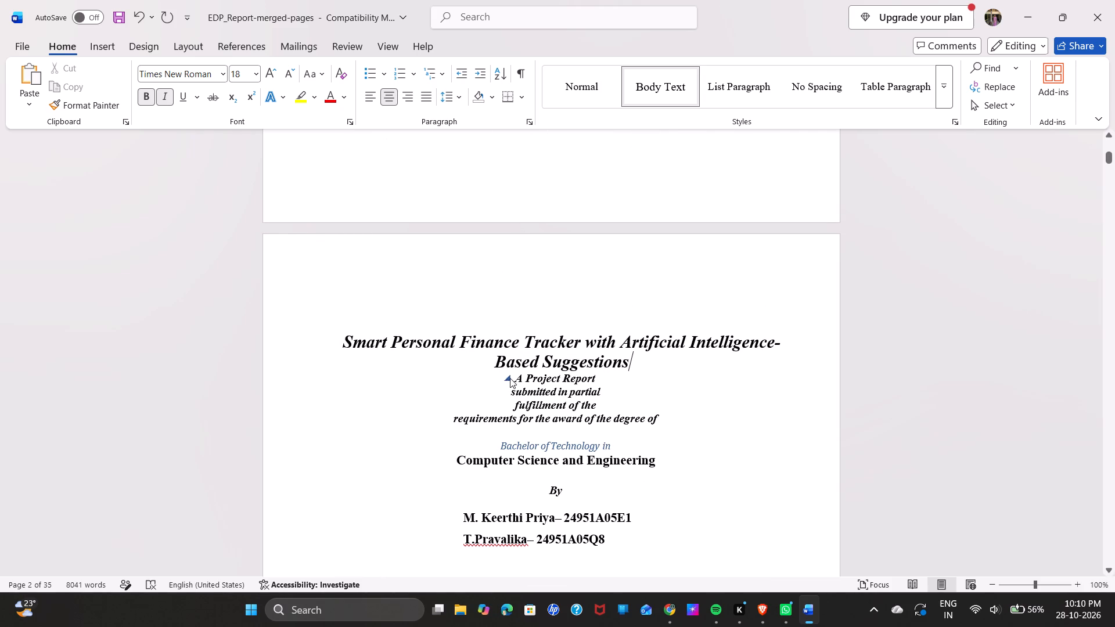
Set the line spacing to 1.5 for the lines from "A Project Report" to "requirements for the award of the degree of".
left_click_drag(516, 376, 665, 416)
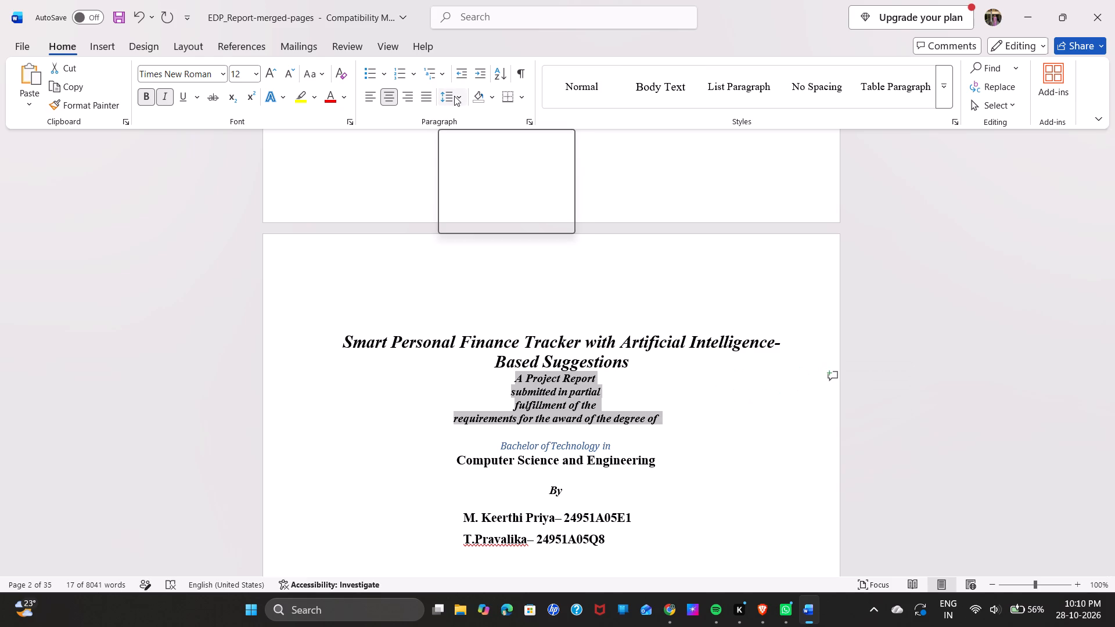
left_click(454, 96)
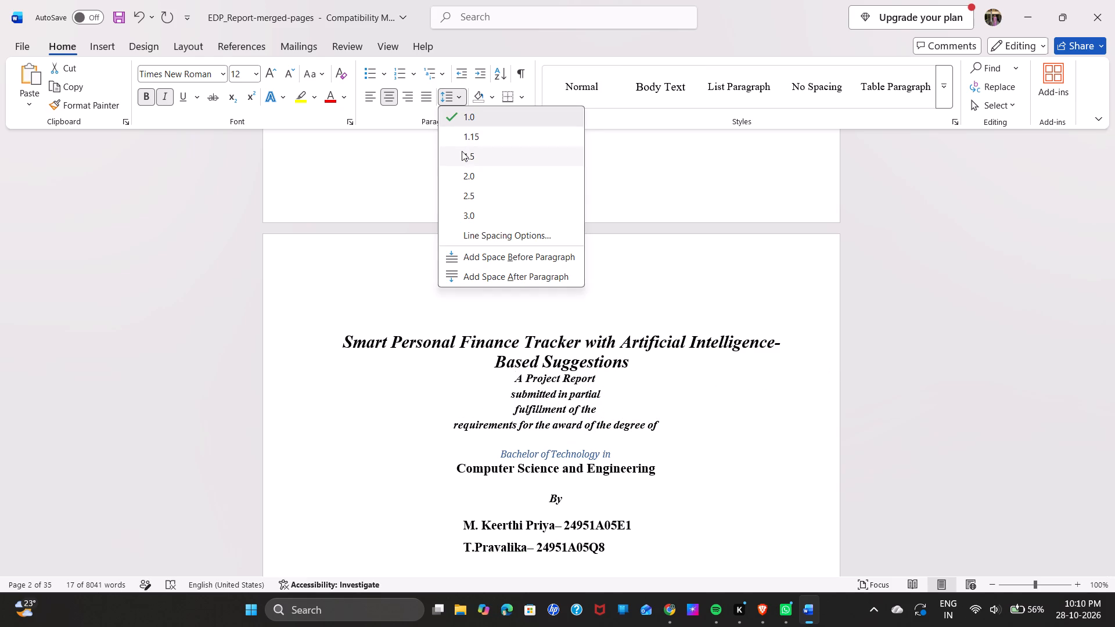
left_click(462, 151)
left_click(560, 253)
Look through the declaration, certificate and approval sheet pages for project details that need updating.
scroll(560, 253, "down", 1)
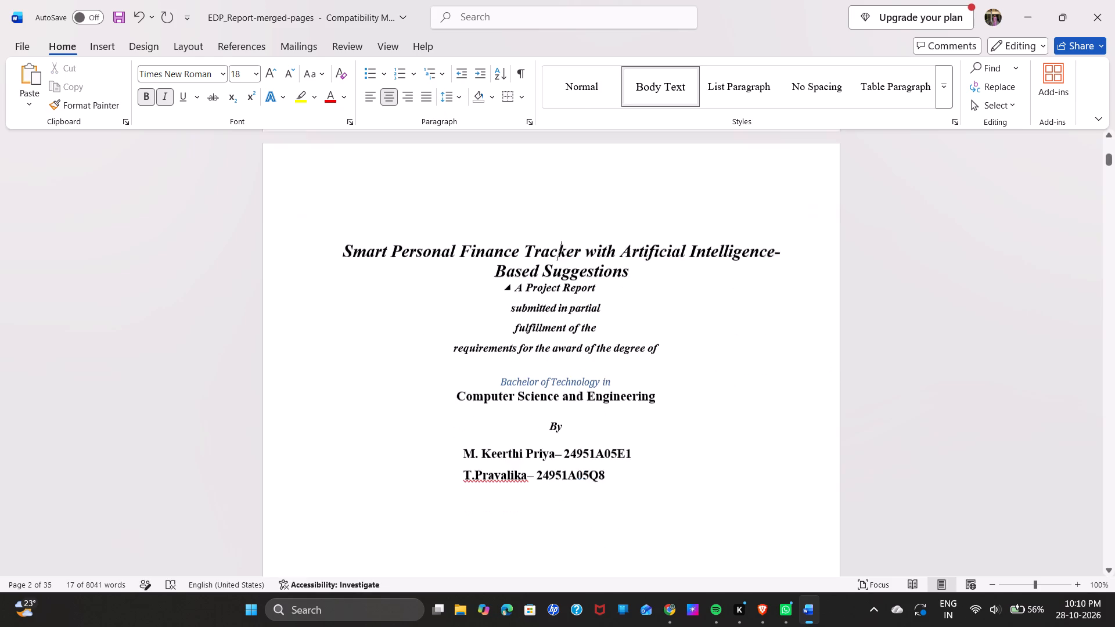
scroll(560, 253, "down", 4)
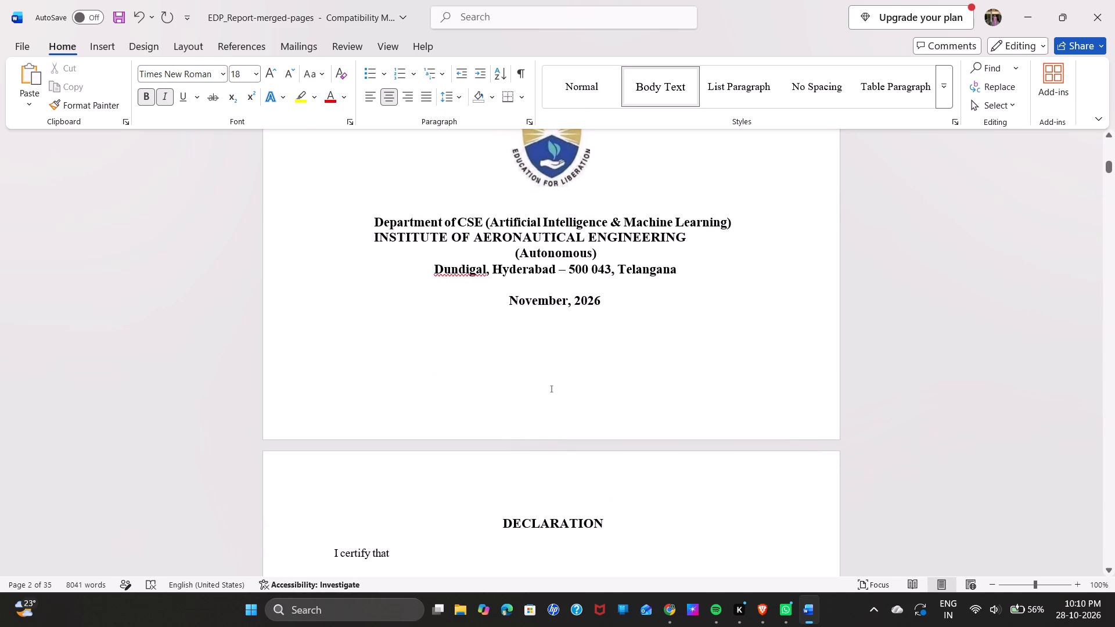
scroll(560, 253, "down", 2)
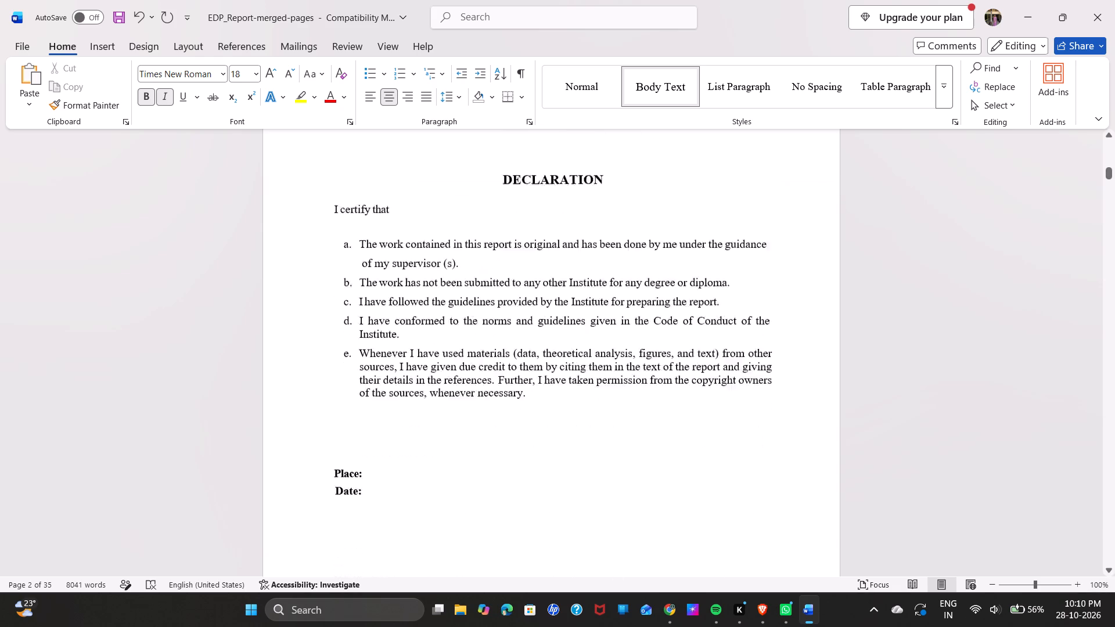
scroll(560, 253, "down", 4)
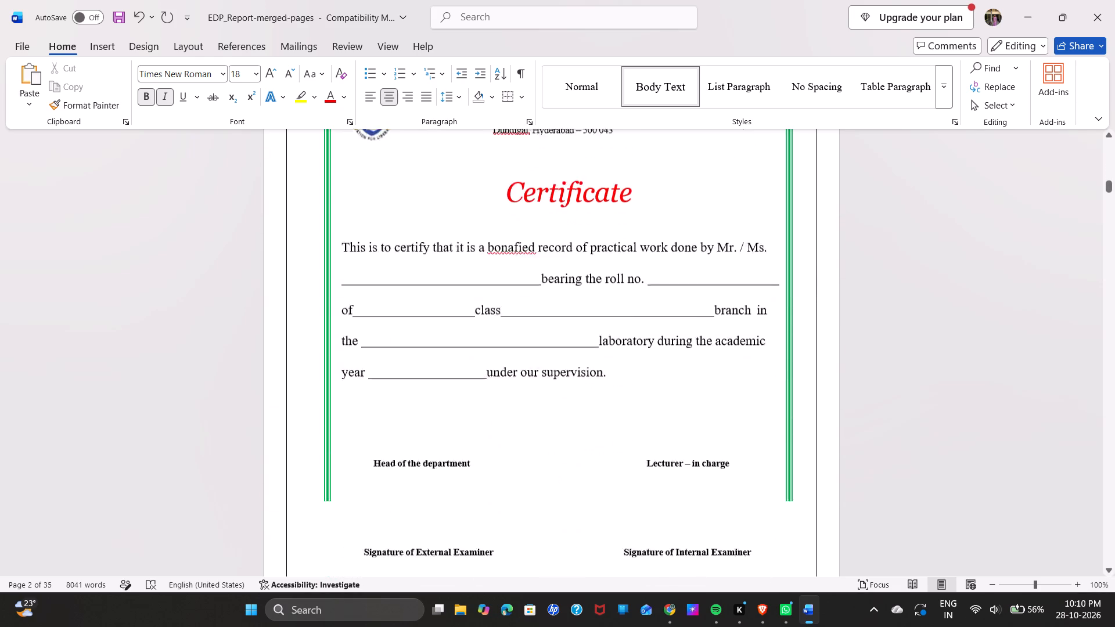
scroll(560, 253, "down", 4)
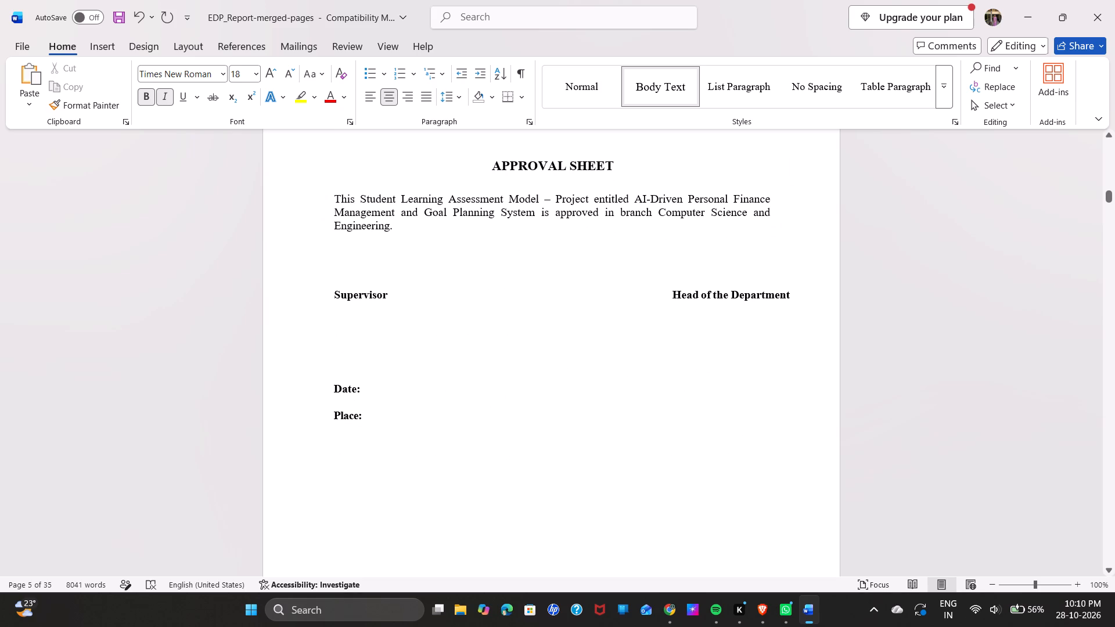
scroll(574, 262, "up", 7)
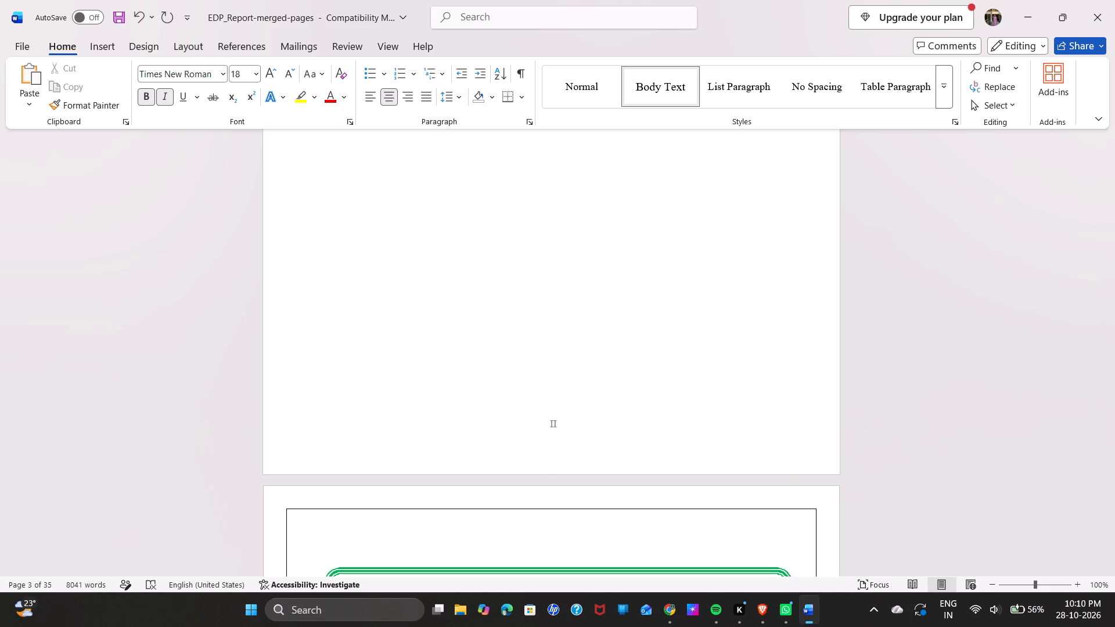
scroll(574, 262, "up", 1)
scroll(574, 262, "down", 2)
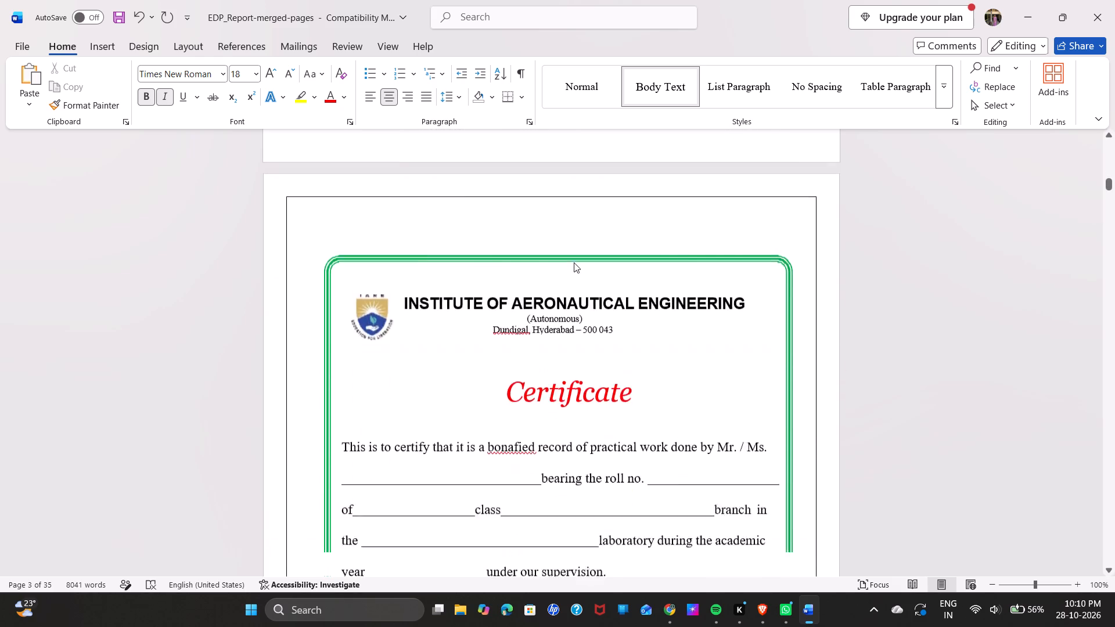
scroll(574, 262, "down", 4)
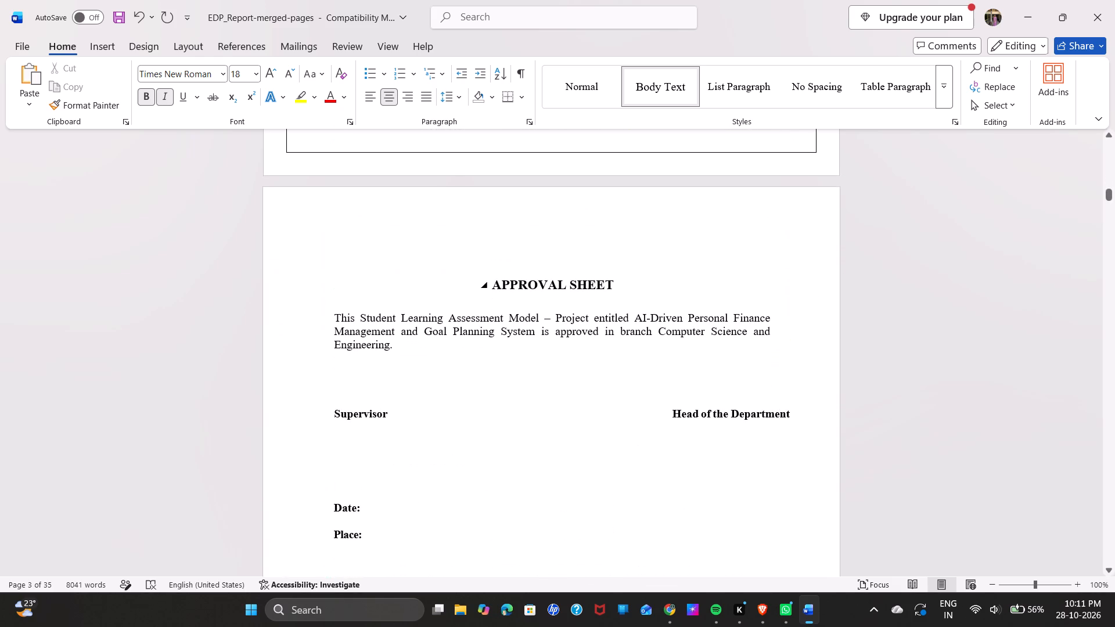
Replace the project title in the approval sheet statement with "Smart Personal Finance Tracker with Artificial Intelligence- Based Suggestions", copied from the second page.
scroll(566, 310, "up", 10)
scroll(566, 310, "down", 1)
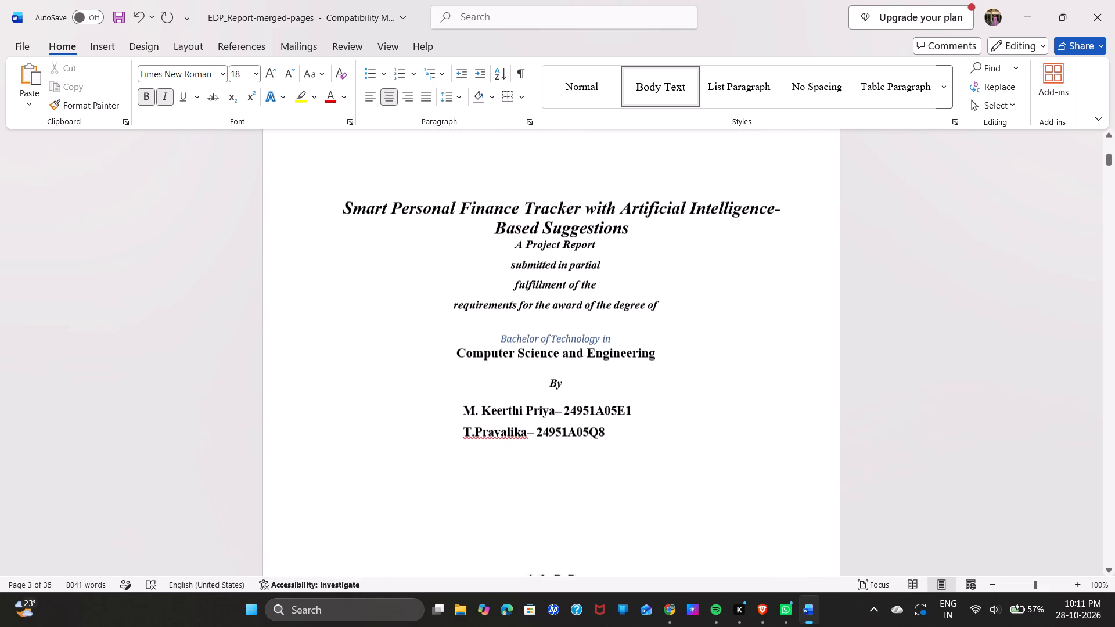
left_click_drag(347, 209, 645, 234)
key("ctrl+c")
scroll(645, 234, "down", 4)
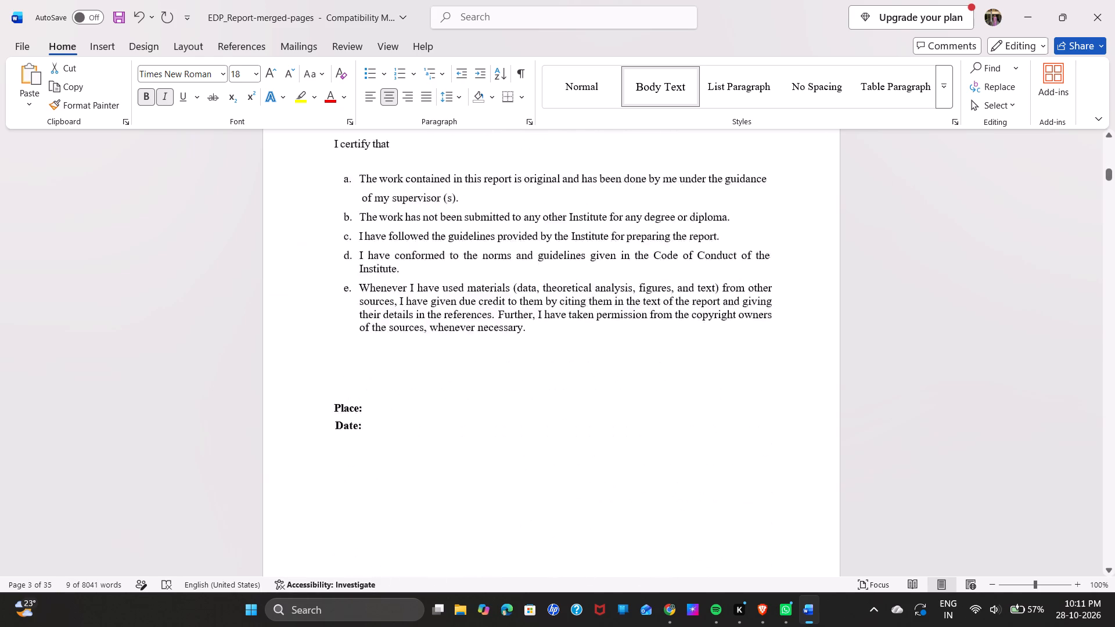
scroll(645, 234, "down", 9)
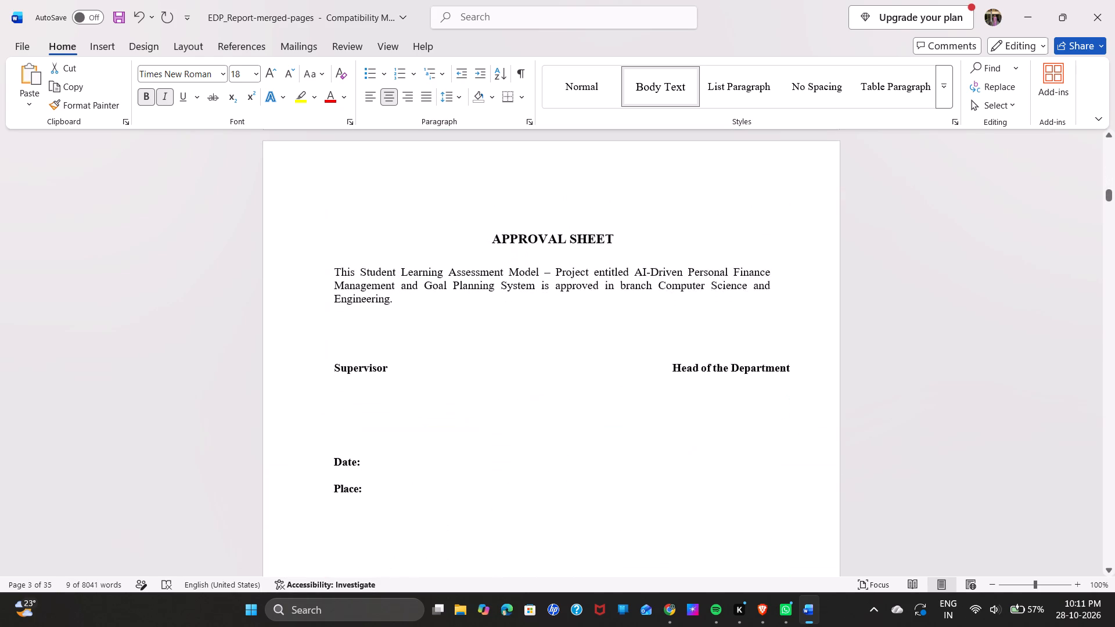
left_click_drag(635, 226, 635, 226)
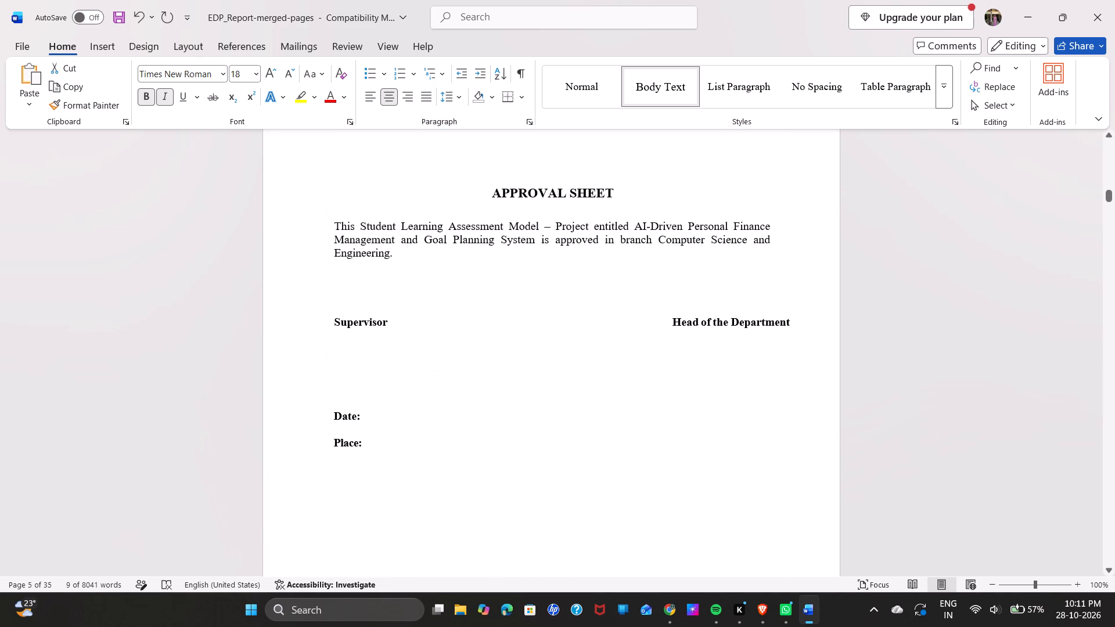
left_click_drag(635, 226, 774, 240)
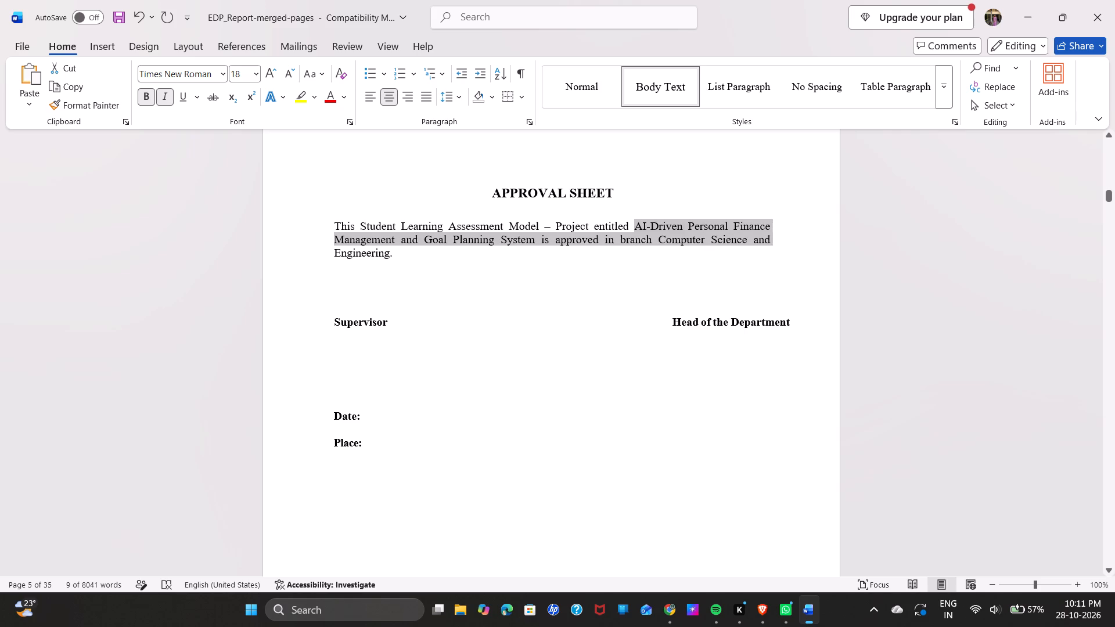
left_click_drag(774, 240, 487, 255)
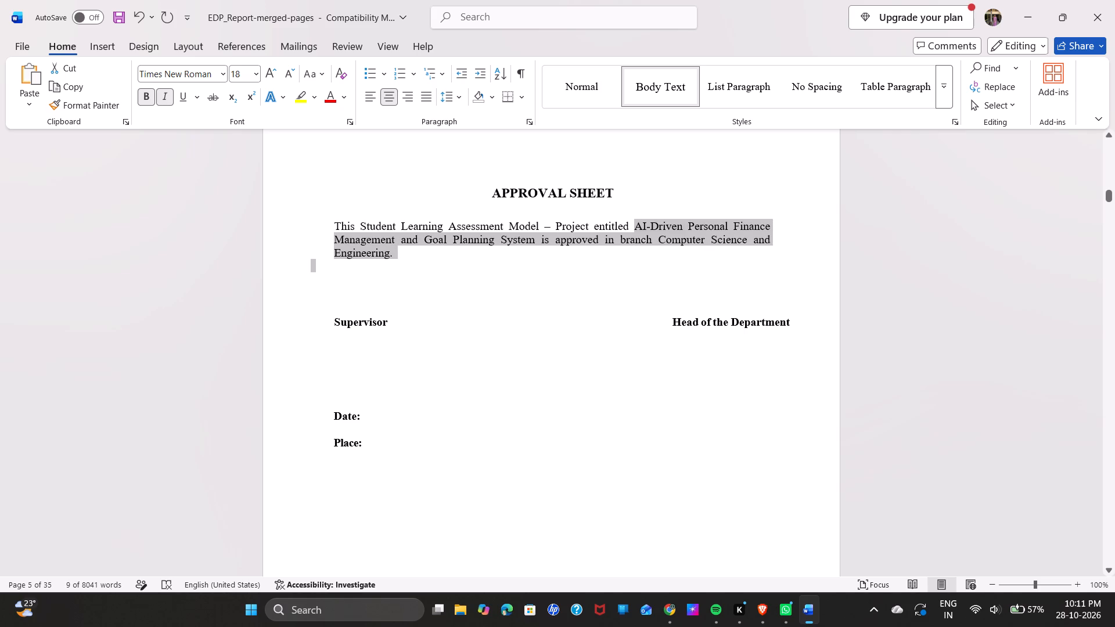
left_click_drag(487, 255, 534, 239)
key("ctrl+v")
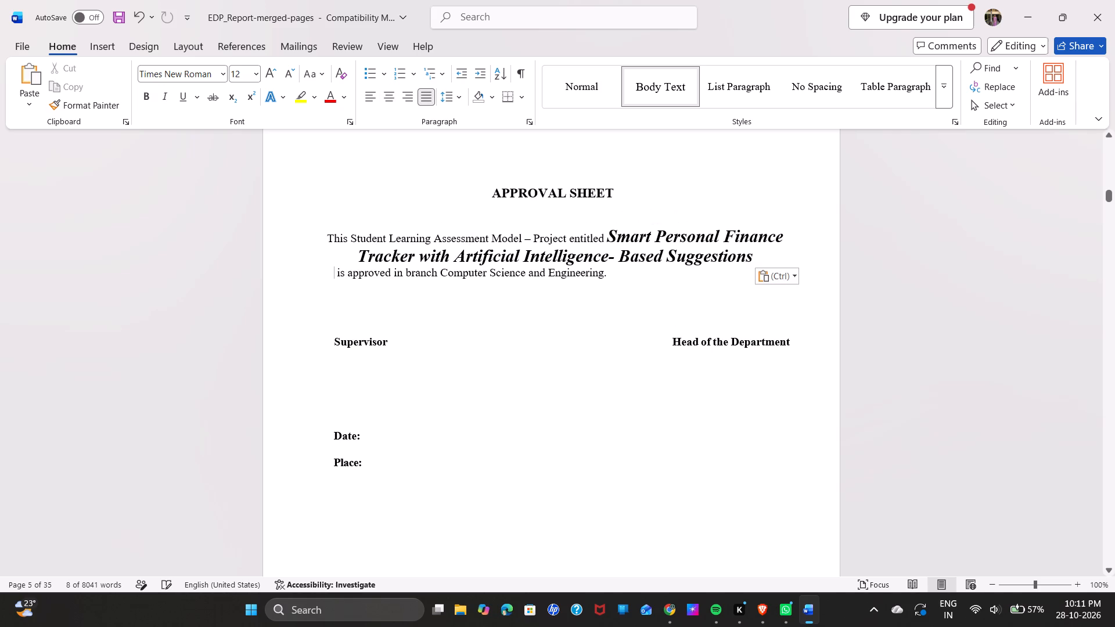
Remove bold and italic from the pasted title in the approval sheet and set its font size to 12.
left_click_drag(610, 233, 756, 260)
left_click(770, 239)
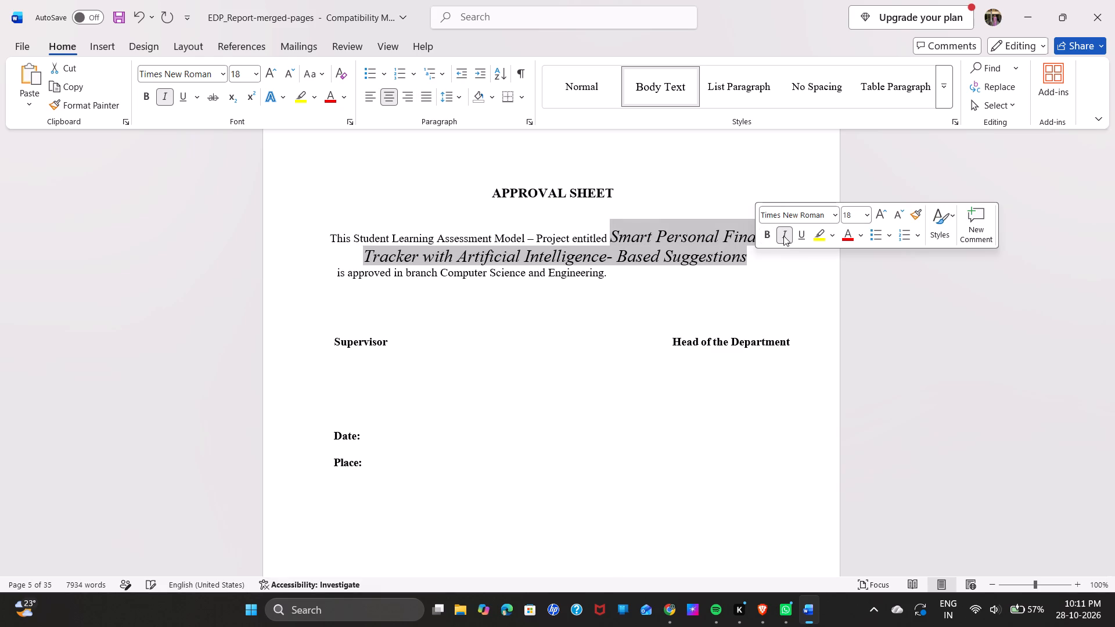
left_click(783, 236)
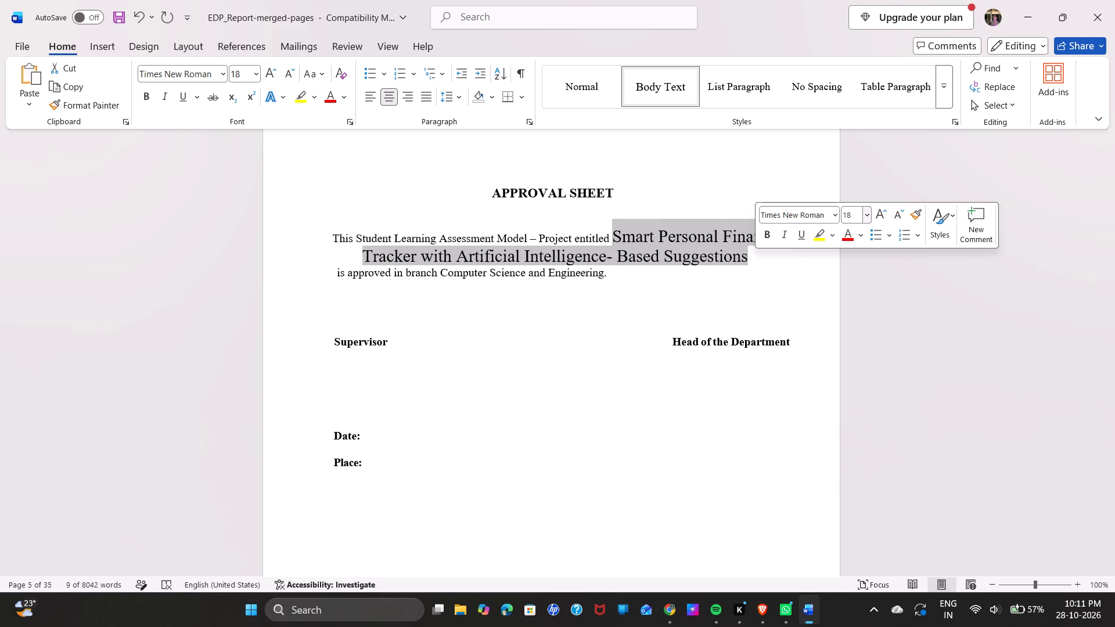
left_click(865, 212)
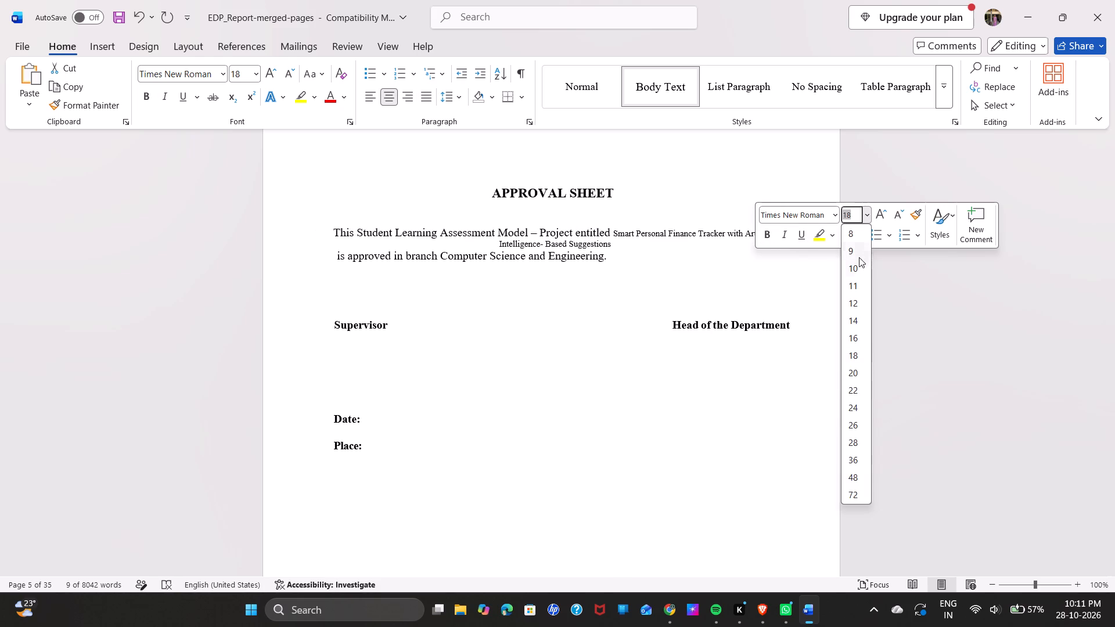
left_click(851, 301)
left_click(567, 300)
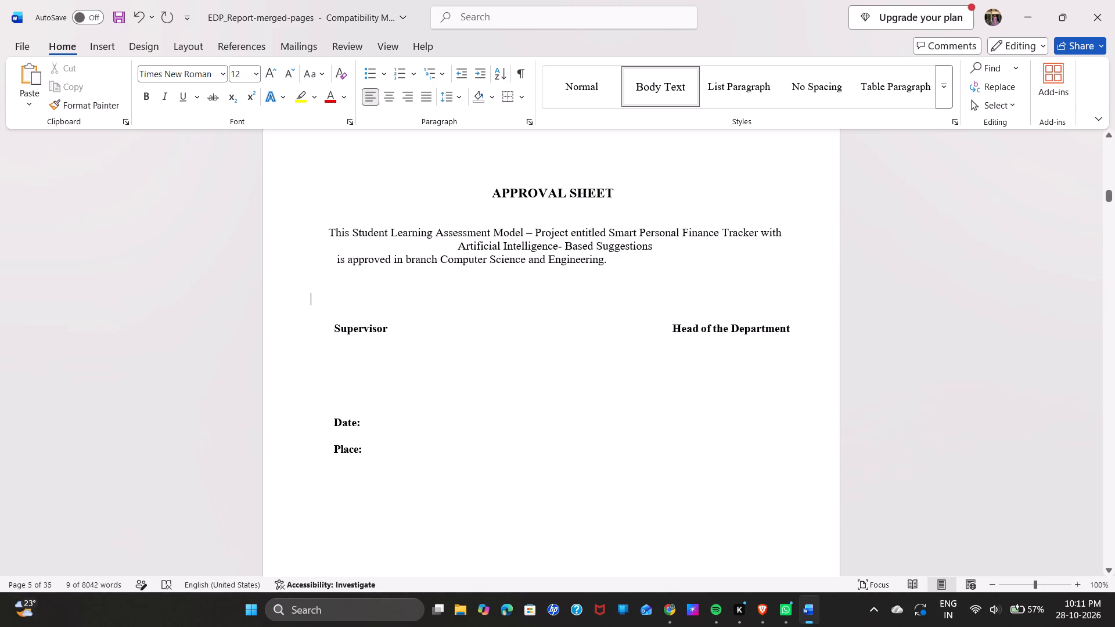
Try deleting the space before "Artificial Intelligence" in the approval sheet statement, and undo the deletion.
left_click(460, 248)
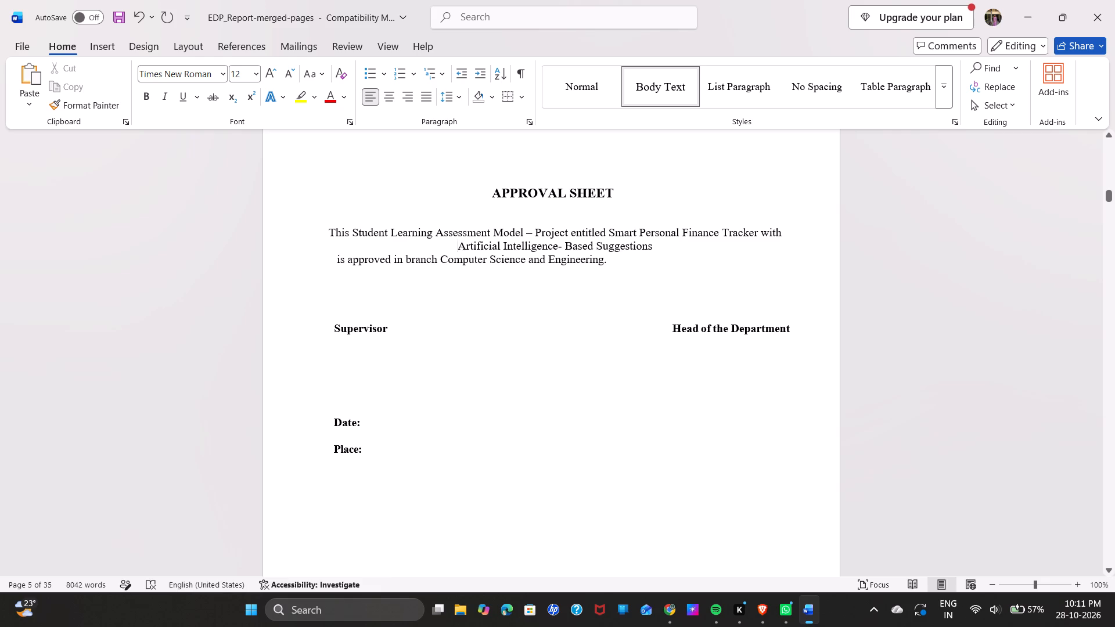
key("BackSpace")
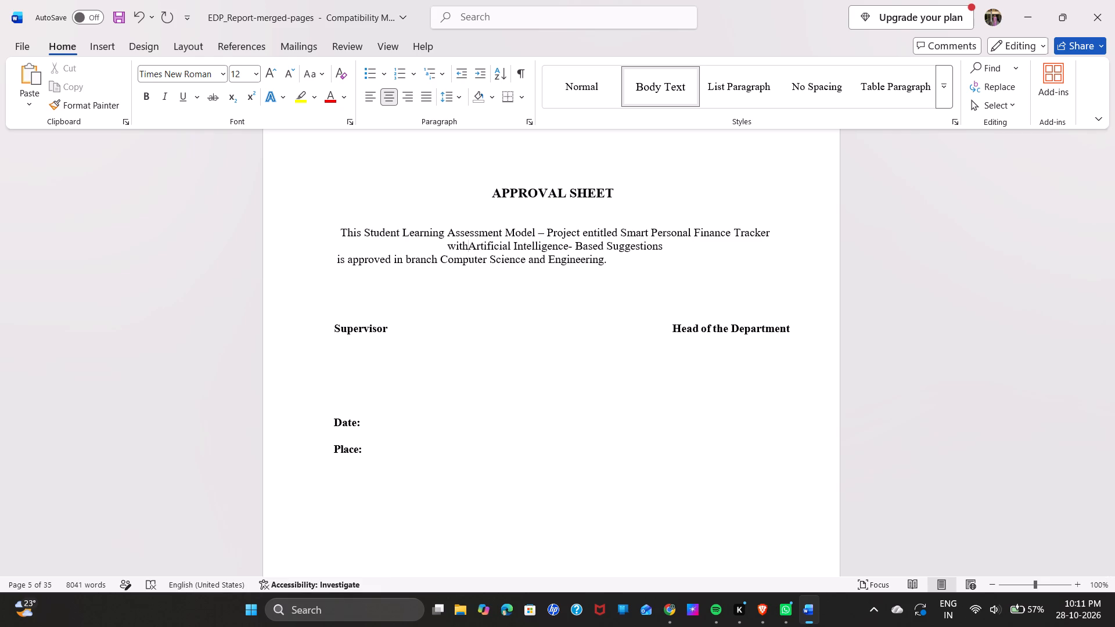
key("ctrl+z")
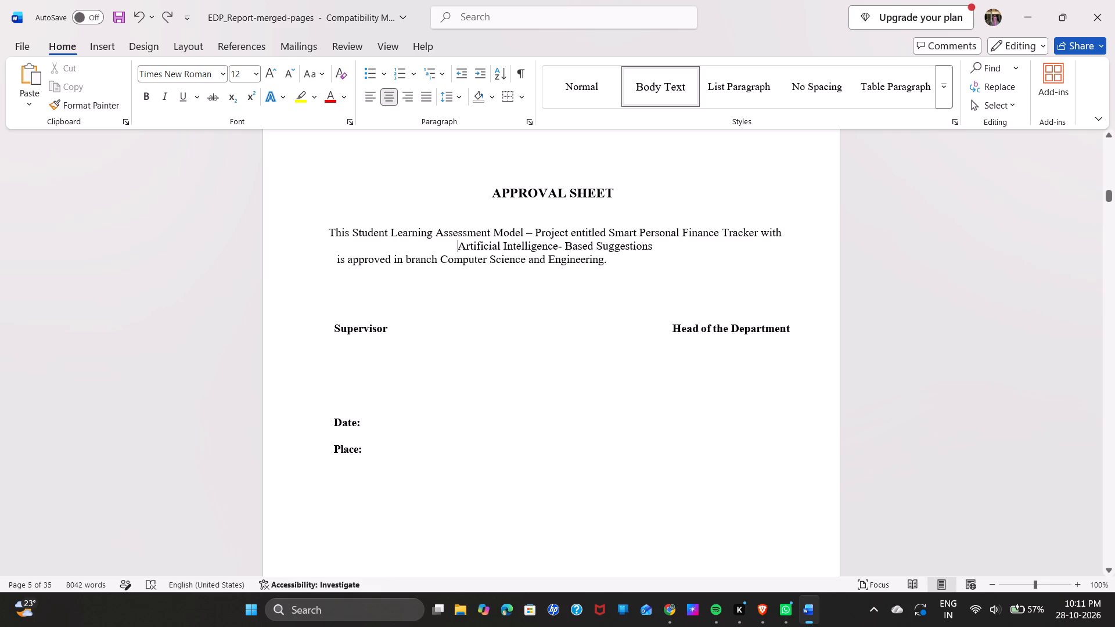
Justify the text of the whole approval sheet statement.
left_click_drag(327, 235, 605, 265)
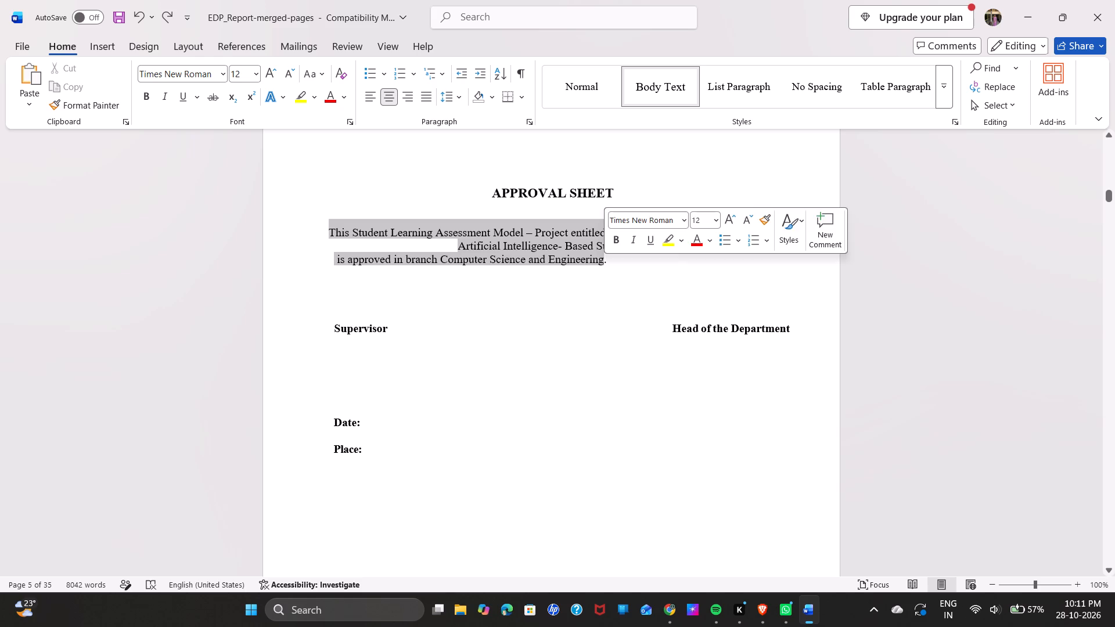
left_click(427, 96)
left_click(372, 100)
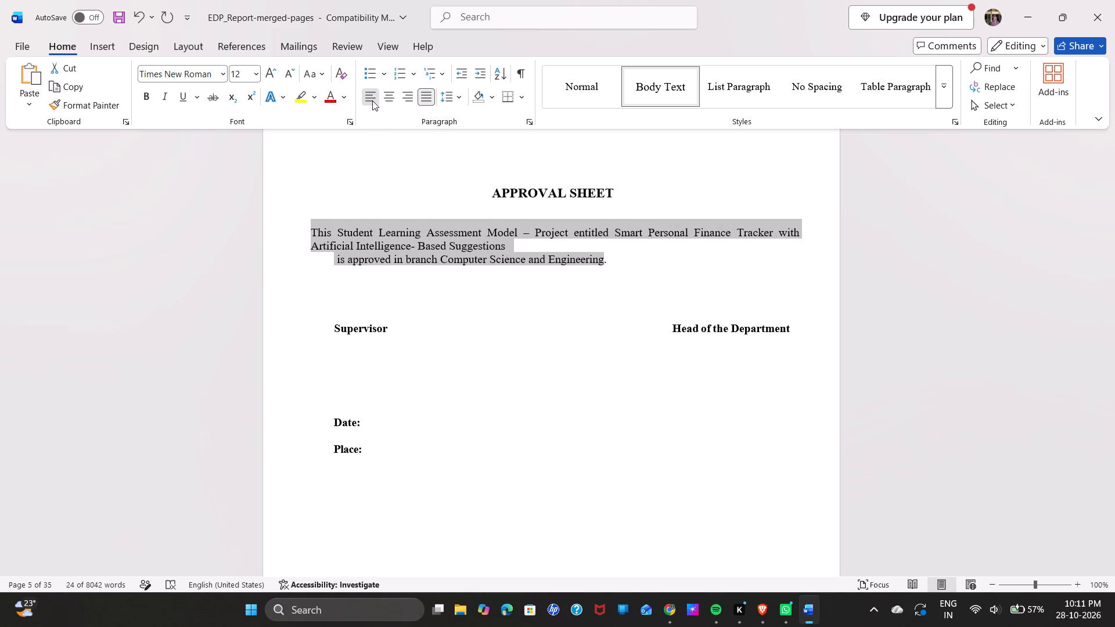
left_click(372, 100)
left_click(384, 100)
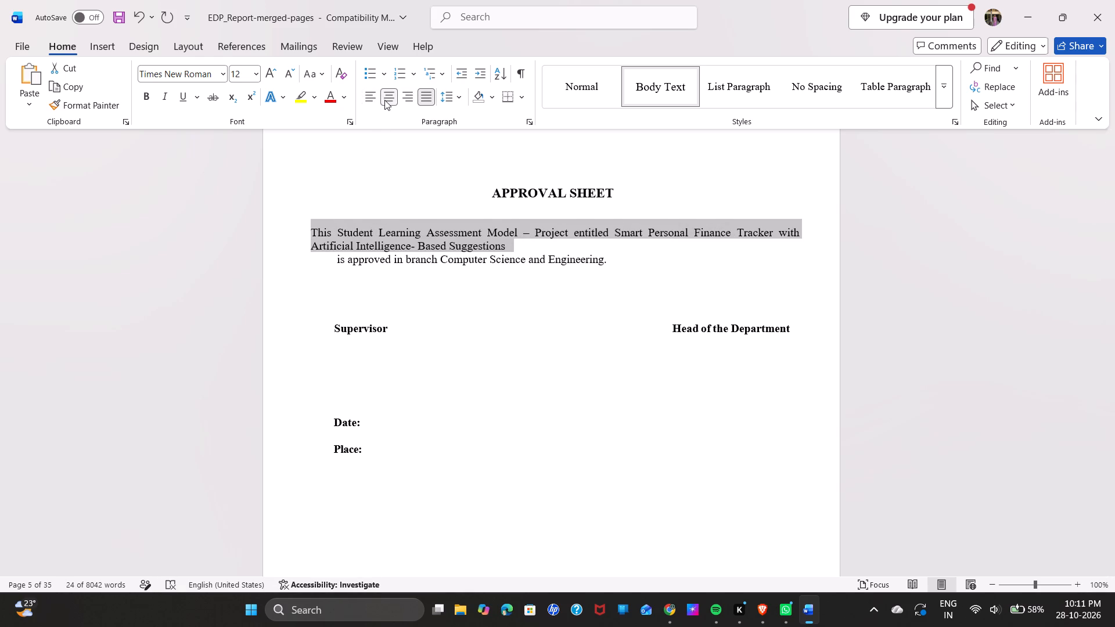
left_click(369, 100)
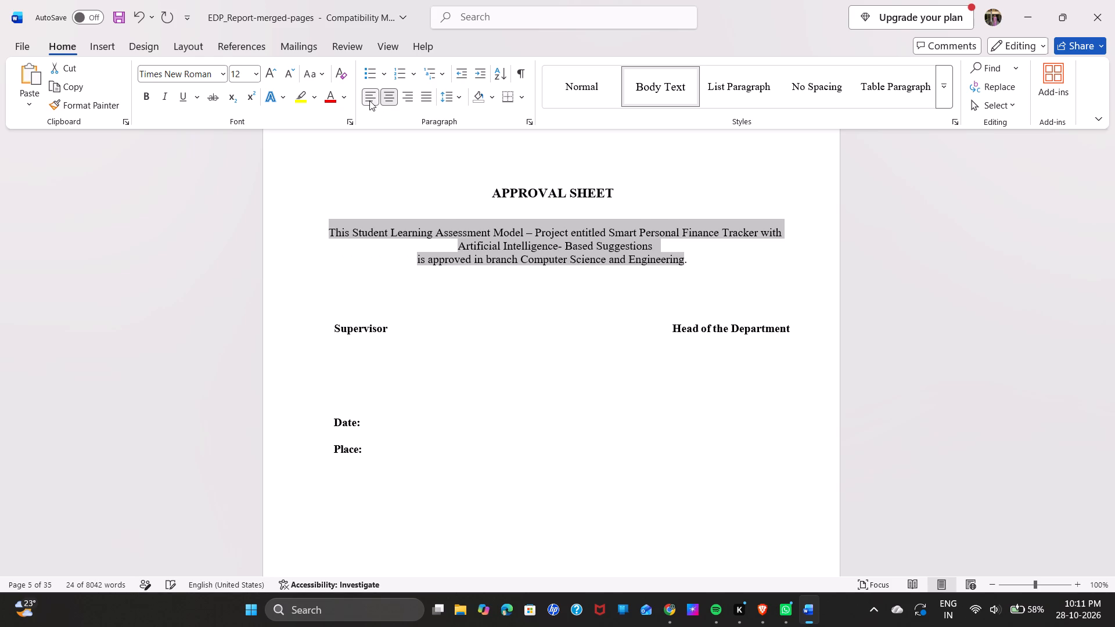
left_click(420, 97)
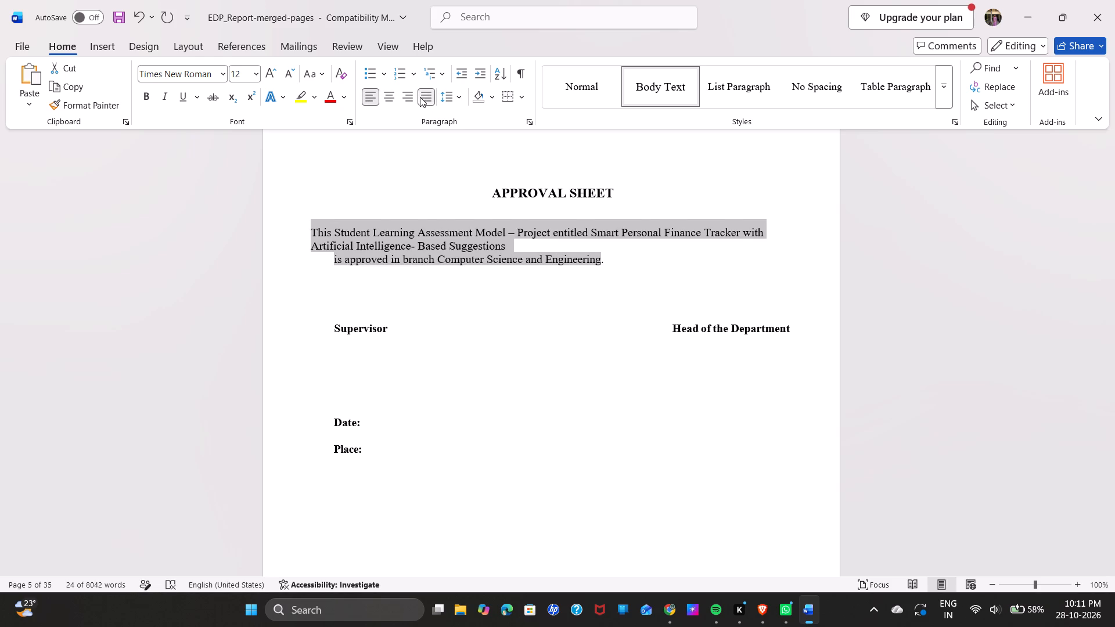
Join "is approved in branch Computer Science and Engineering." onto the end of the title line, separated by a space.
left_click(333, 261)
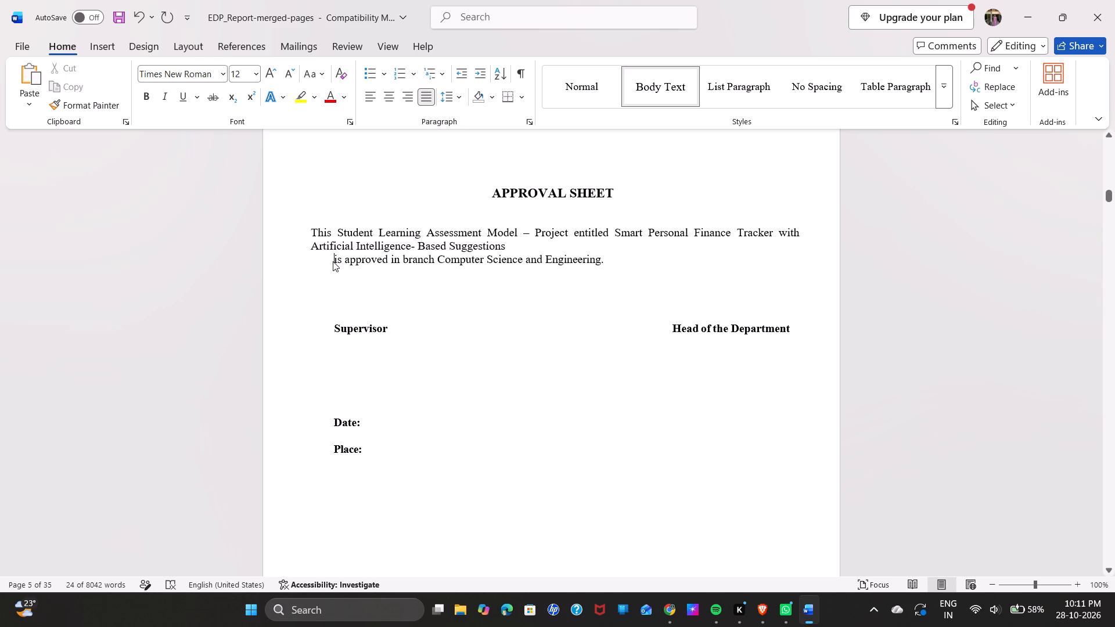
key("BackSpace")
key("BackSpace")
key("space")
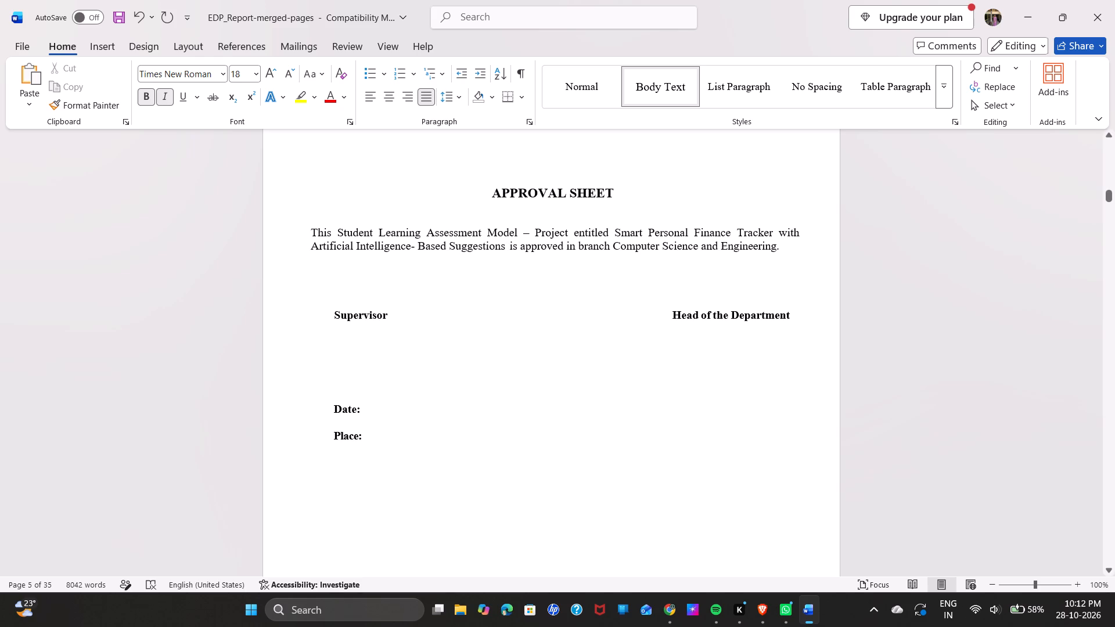
Make the project title in the approval sheet statement bold.
left_click_drag(616, 232, 508, 258)
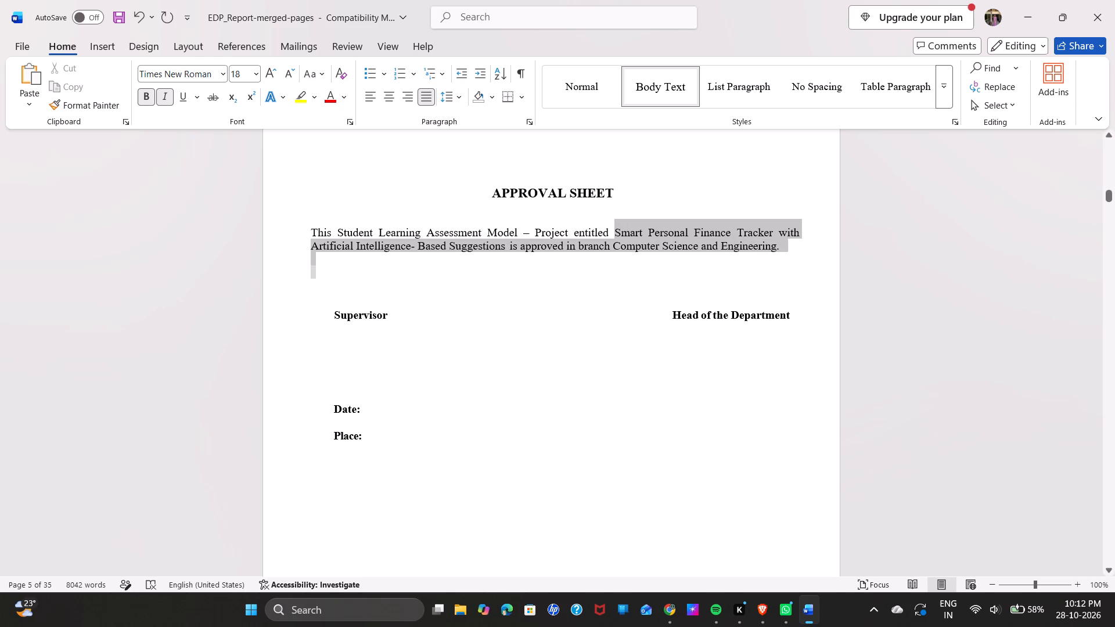
left_click_drag(508, 258, 503, 248)
left_click(512, 218)
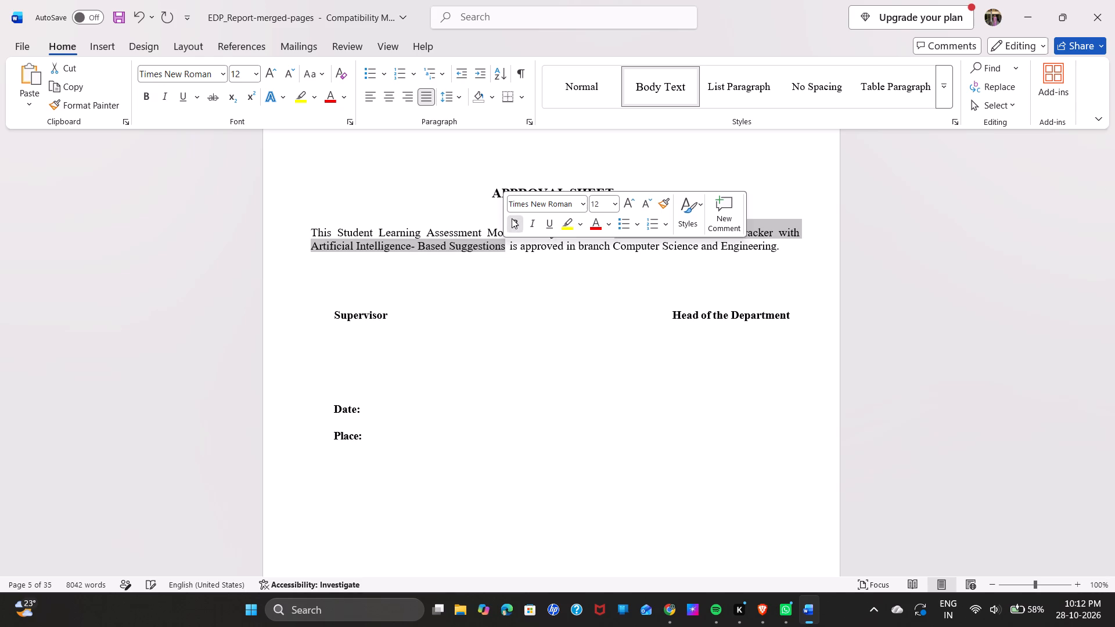
Review the front matter after the approval sheet: the abstract, keywords, table of contents and list of tables.
left_click(505, 279)
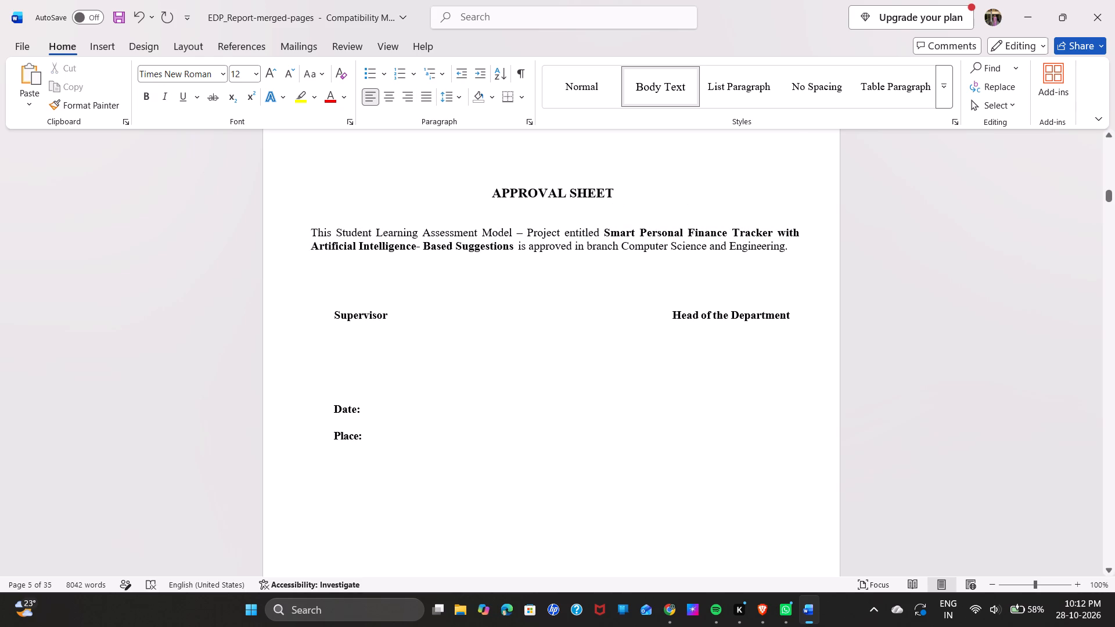
scroll(505, 279, "down", 3)
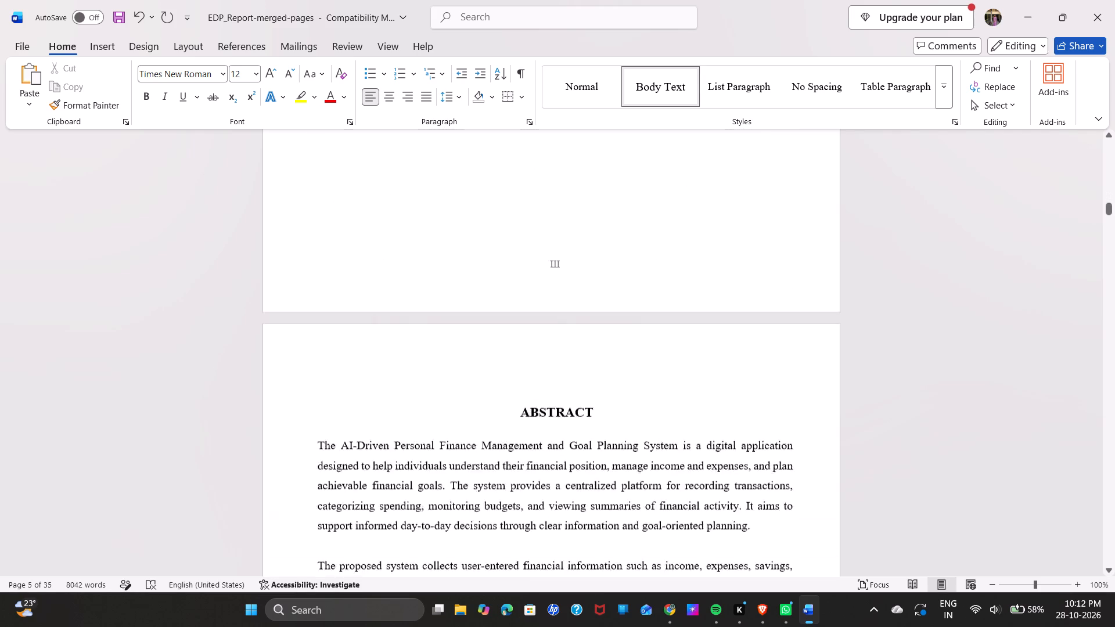
scroll(505, 279, "down", 1)
scroll(505, 279, "up", 1)
scroll(505, 279, "down", 1)
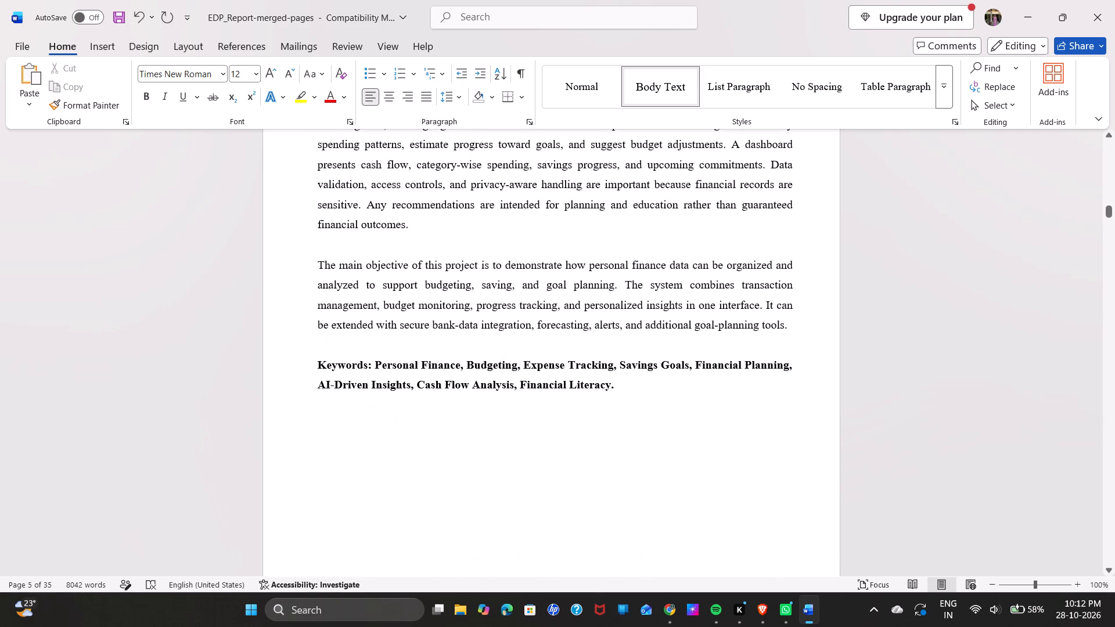
scroll(505, 279, "up", 1)
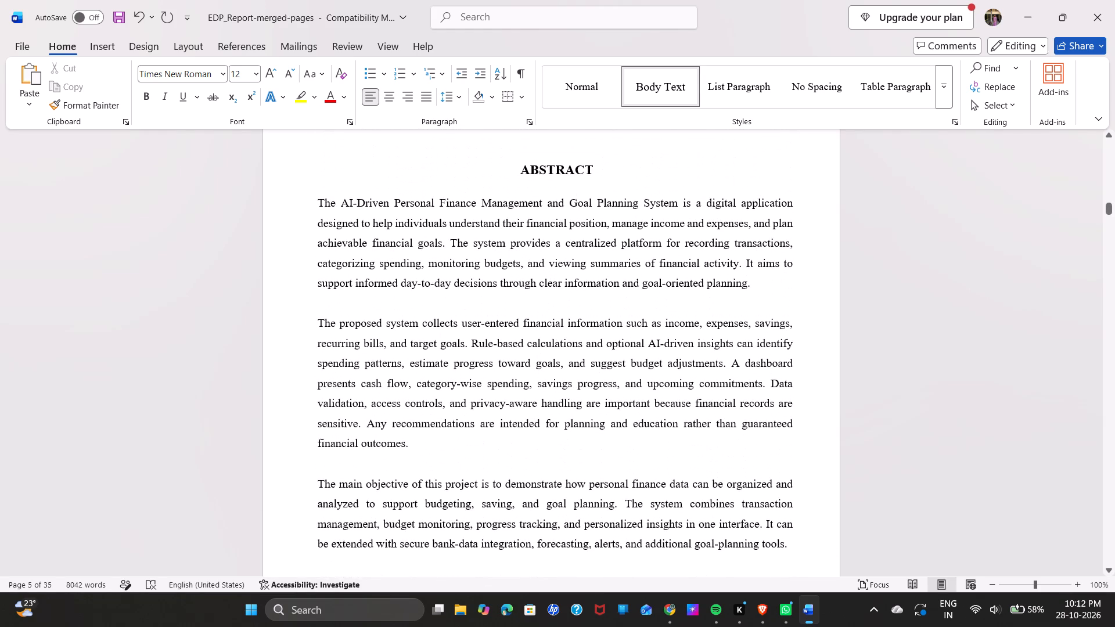
scroll(505, 279, "down", 2)
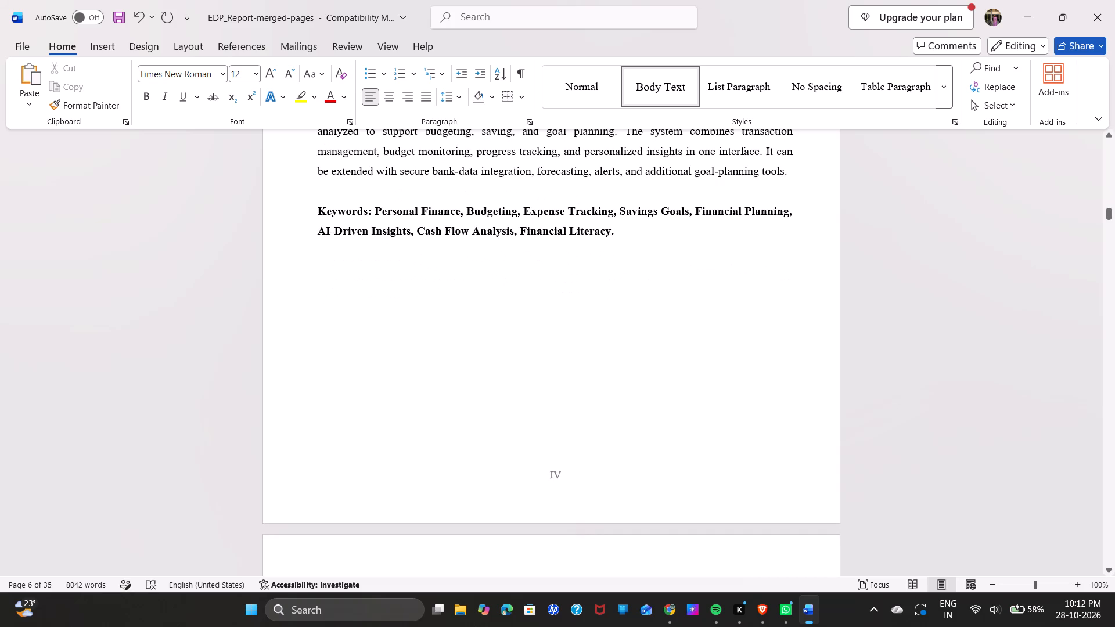
scroll(505, 279, "down", 5)
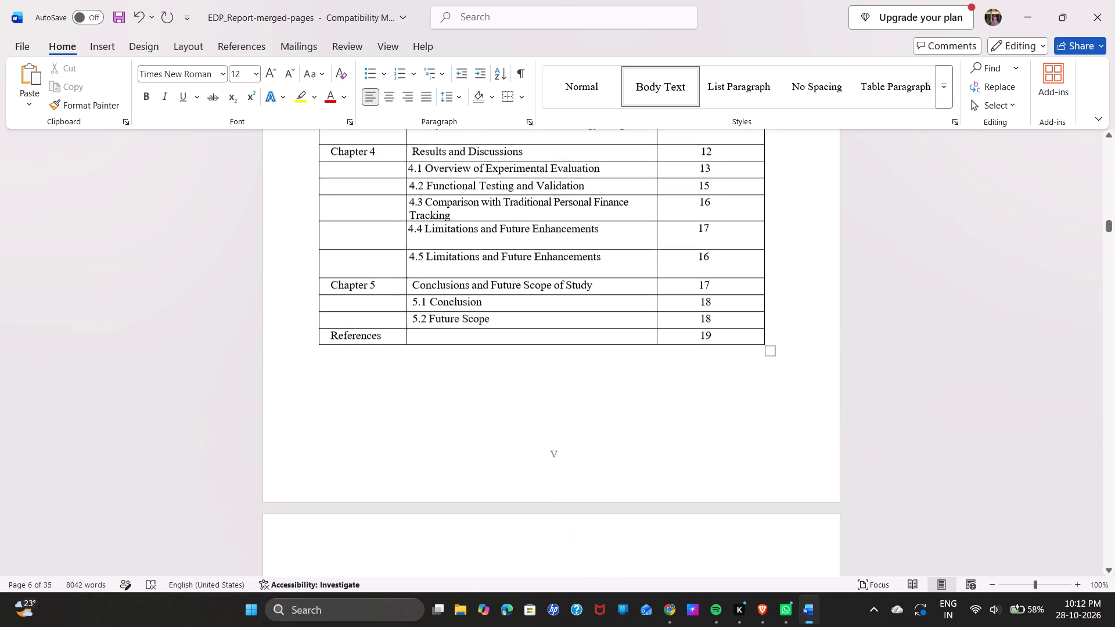
scroll(505, 279, "down", 3)
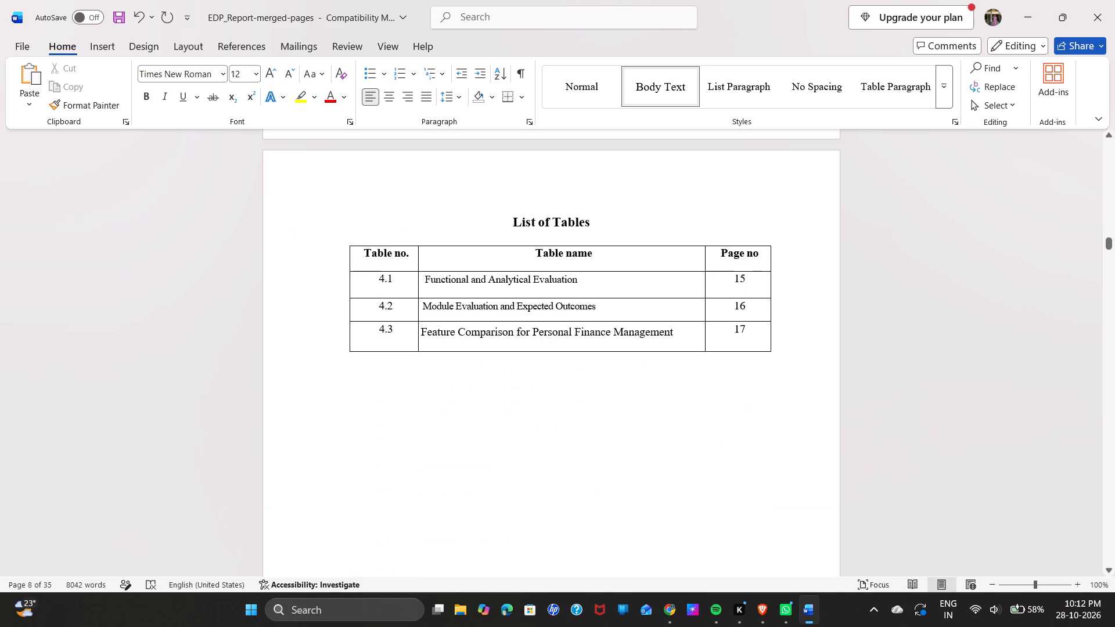
Read through Chapter 1 Introduction and Chapter 2 Literature Review, checking the headings, body text and page layout.
scroll(505, 279, "down", 4)
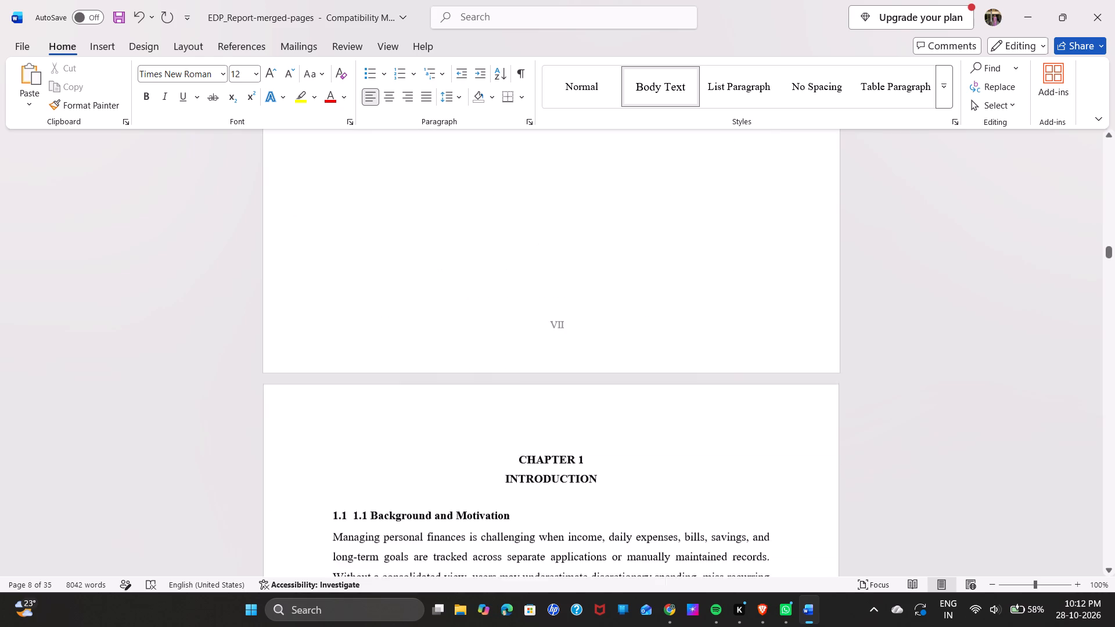
scroll(505, 279, "down", 3)
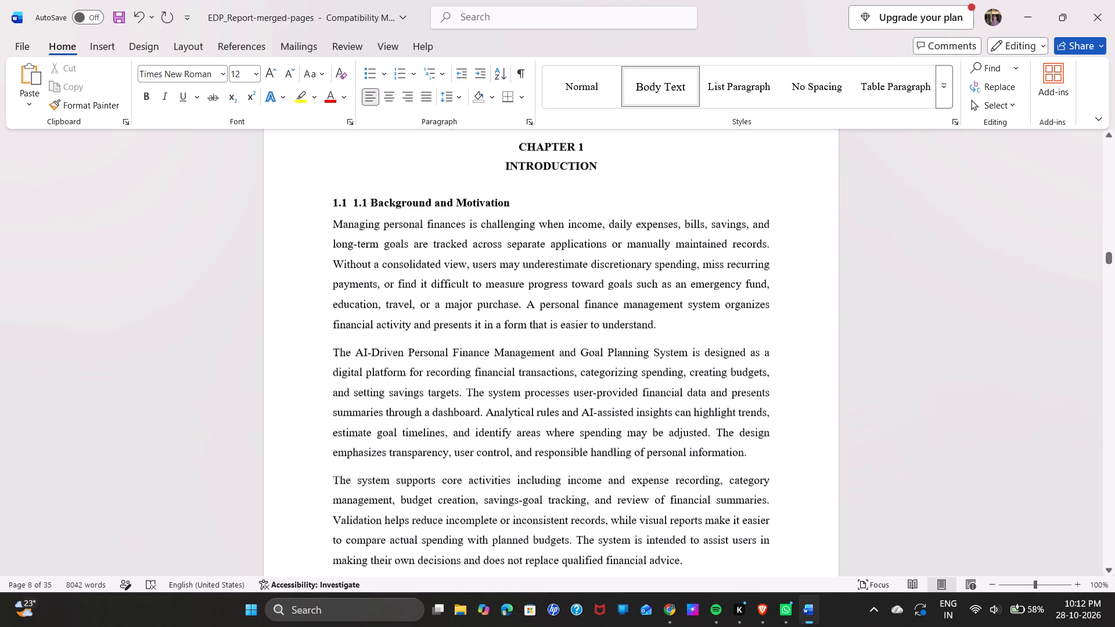
scroll(505, 279, "down", 4)
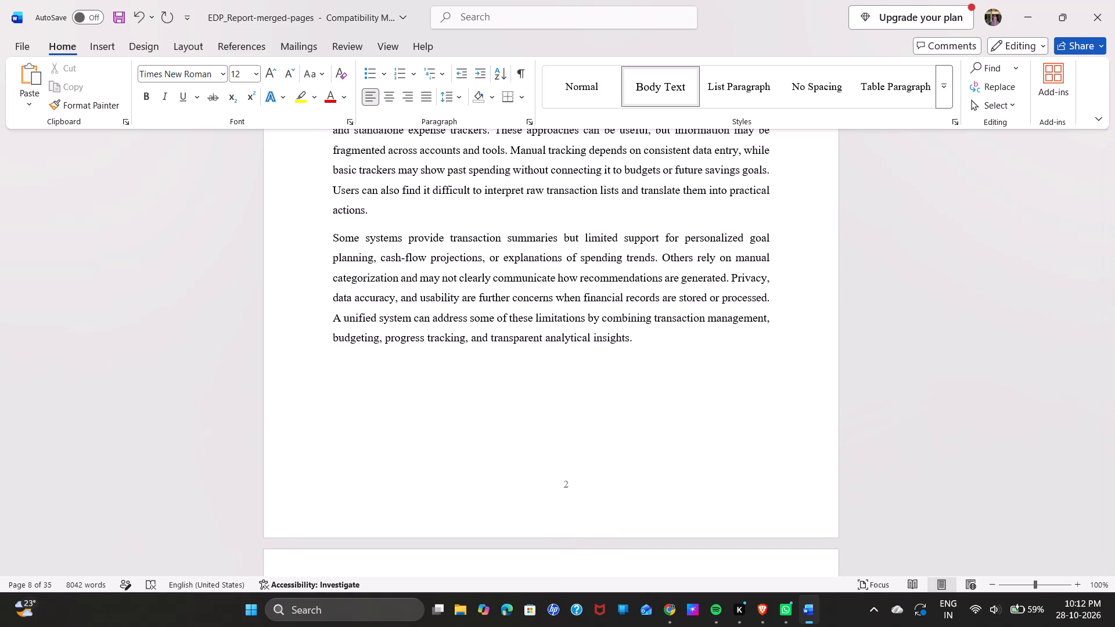
scroll(568, 266, "down", 4)
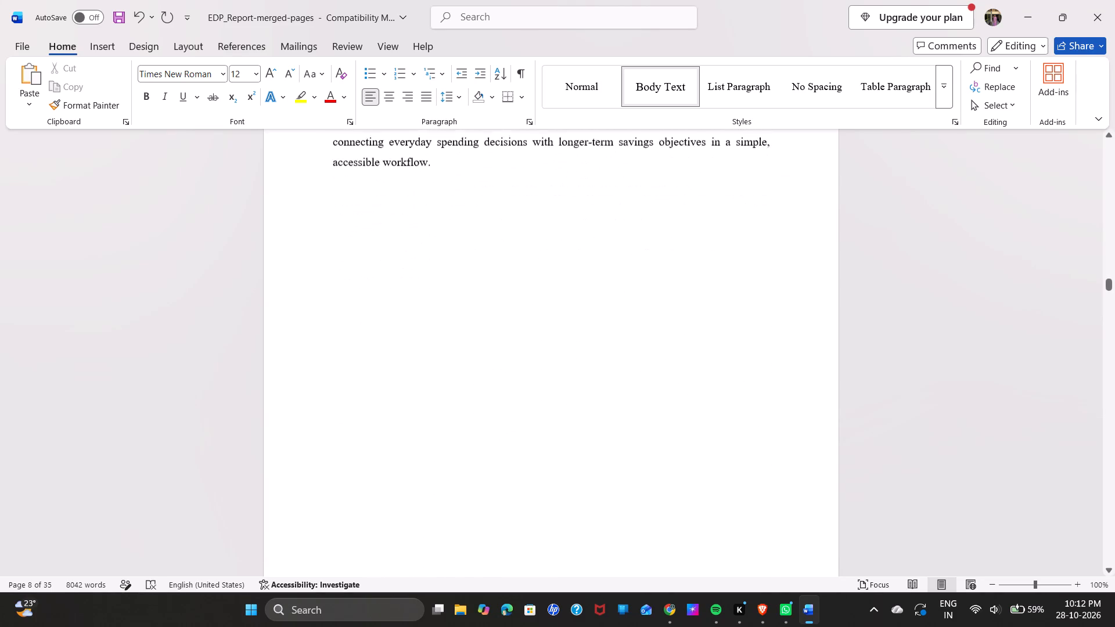
scroll(568, 266, "down", 3)
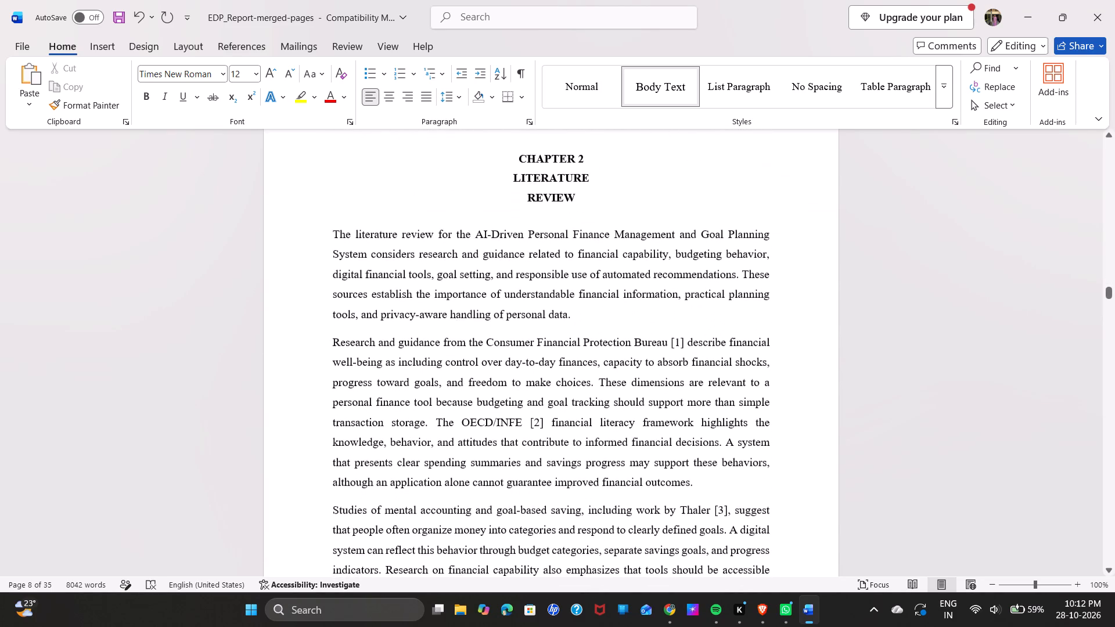
scroll(568, 266, "down", 3)
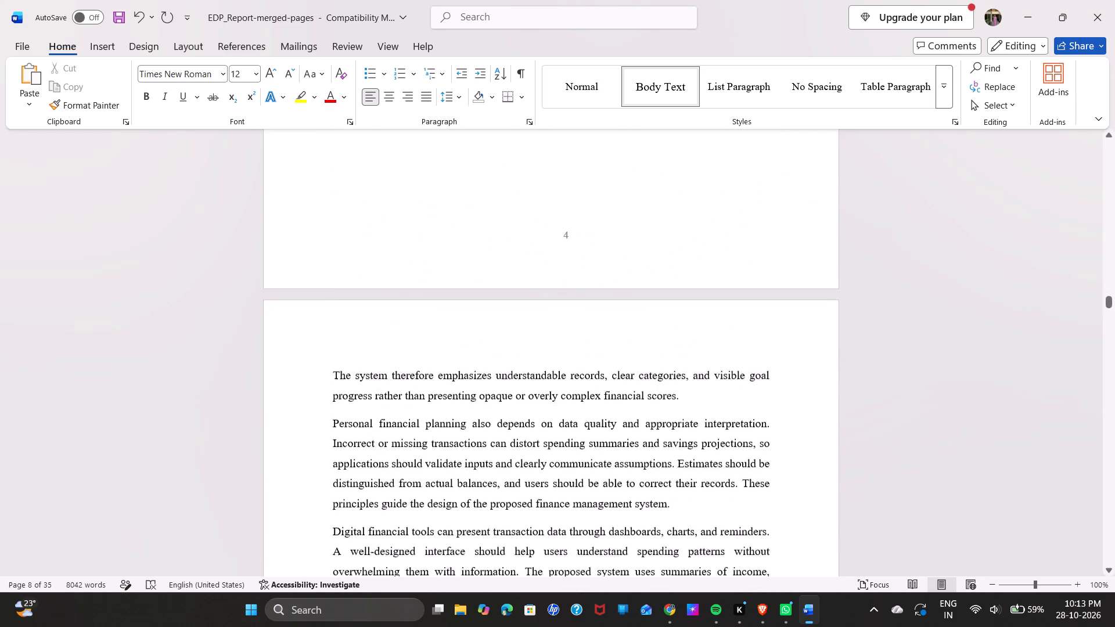
Examine Chapter 3's methodology text, design flowchart and system architecture diagram, and continue into Chapter 4's results and testing pages.
scroll(568, 266, "down", 5)
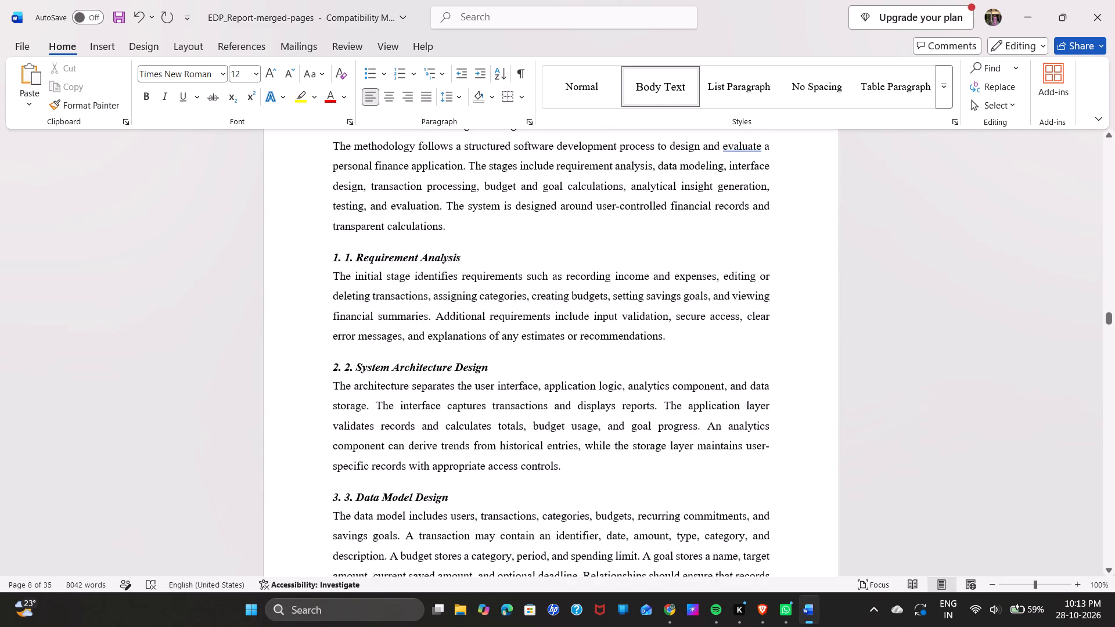
scroll(568, 266, "down", 3)
scroll(568, 266, "up", 1)
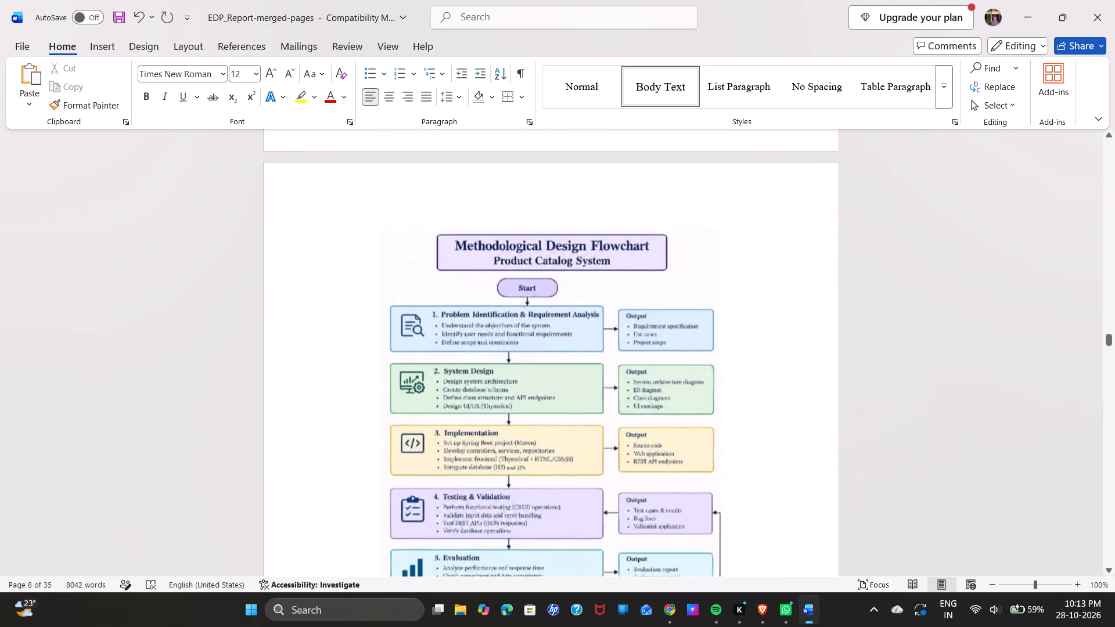
scroll(568, 266, "down", 3)
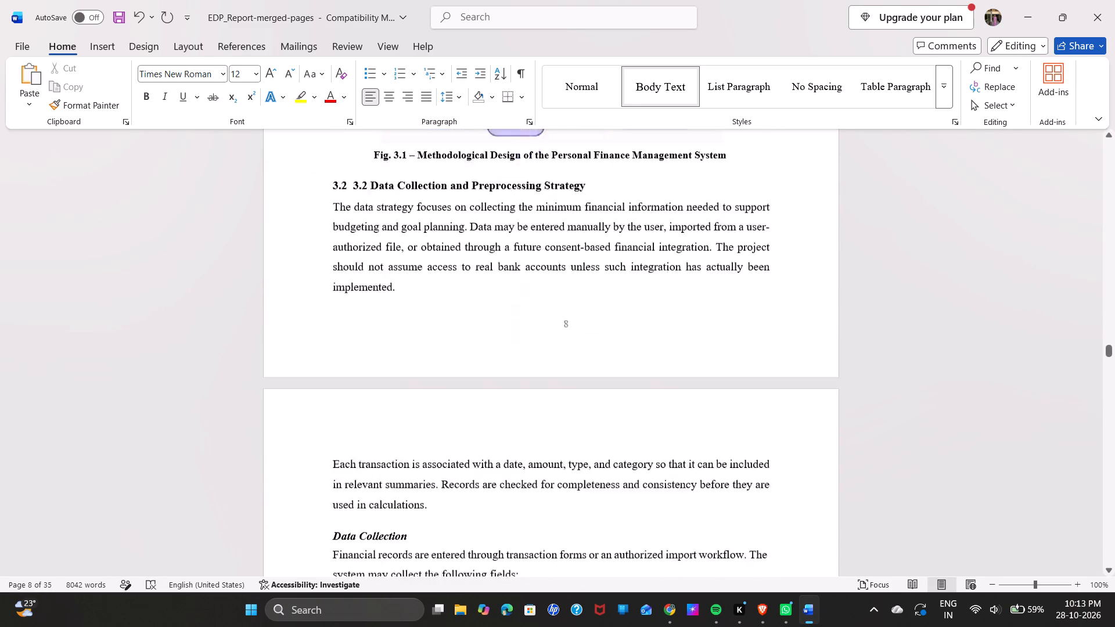
scroll(568, 266, "down", 8)
scroll(568, 266, "up", 1)
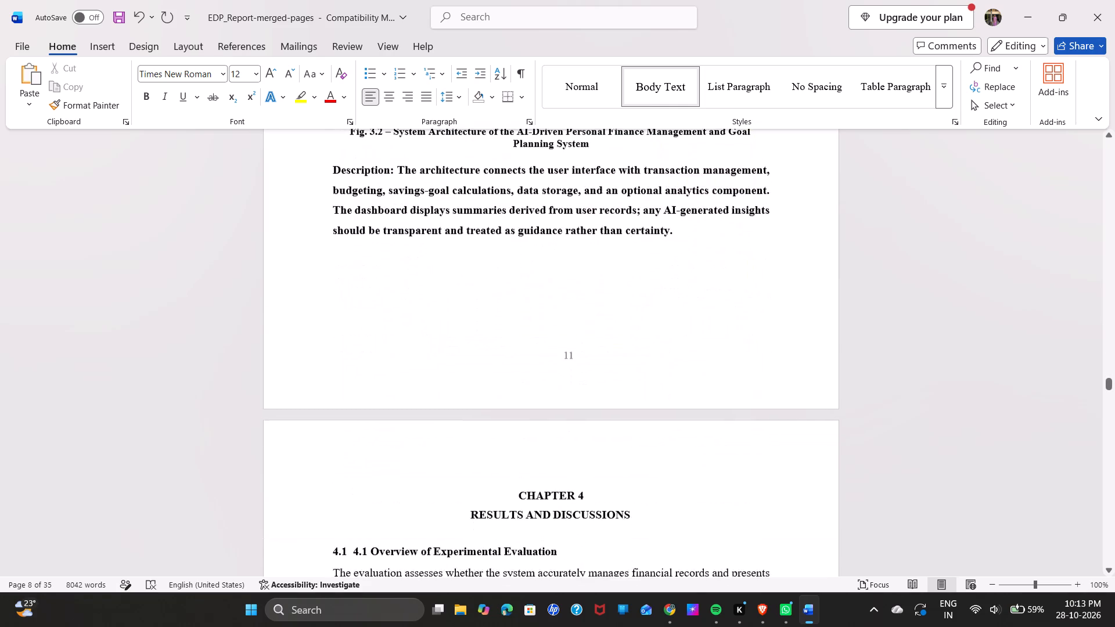
scroll(568, 266, "up", 2)
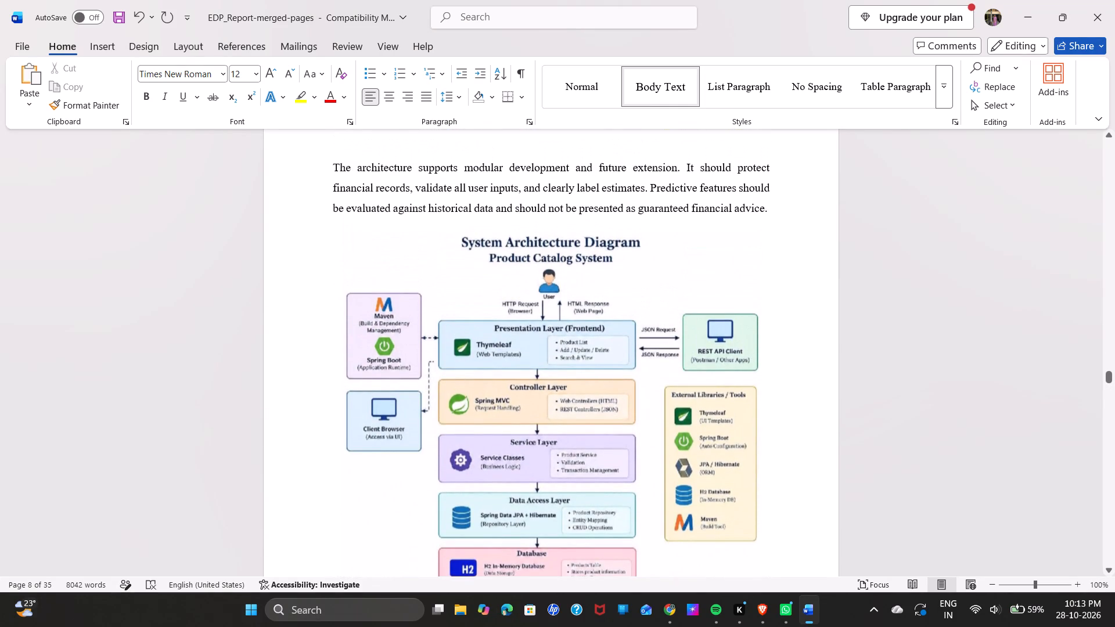
scroll(568, 266, "down", 5)
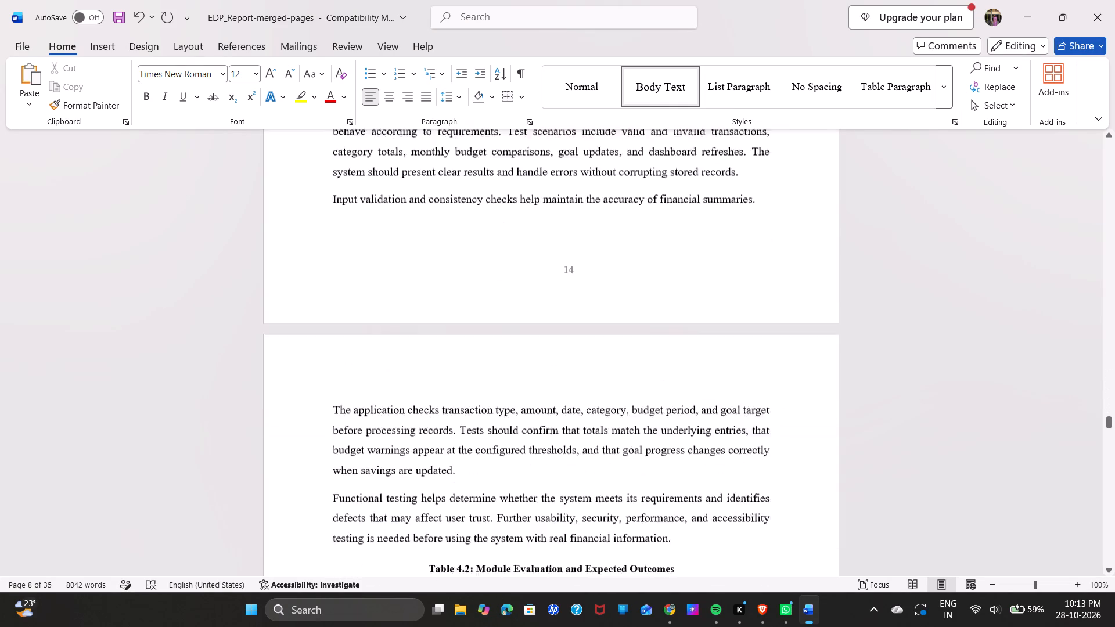
Examine the Chapter 4 results figures and the references, and continue to the title block and sections of the appended research paper.
scroll(568, 266, "up", 3)
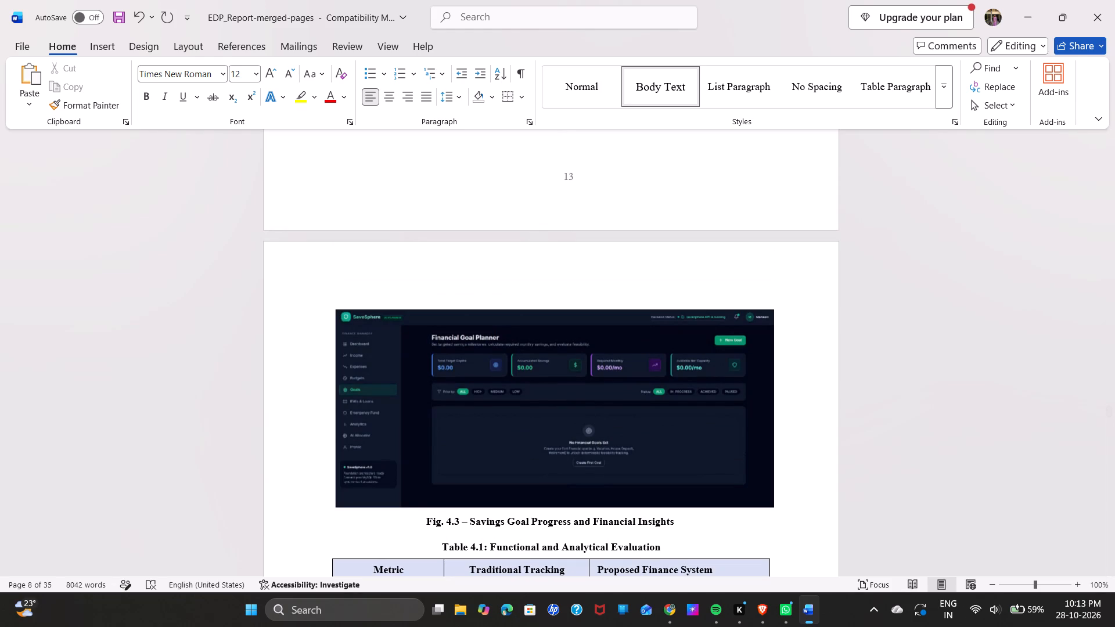
left_click(568, 266)
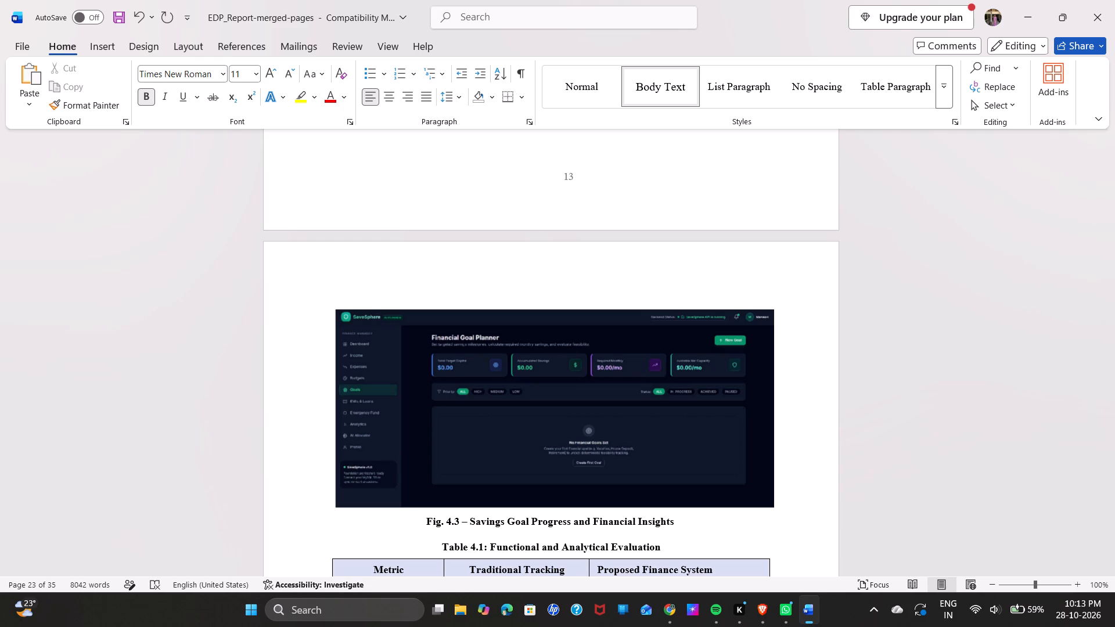
scroll(606, 261, "down", 12)
scroll(606, 261, "up", 8)
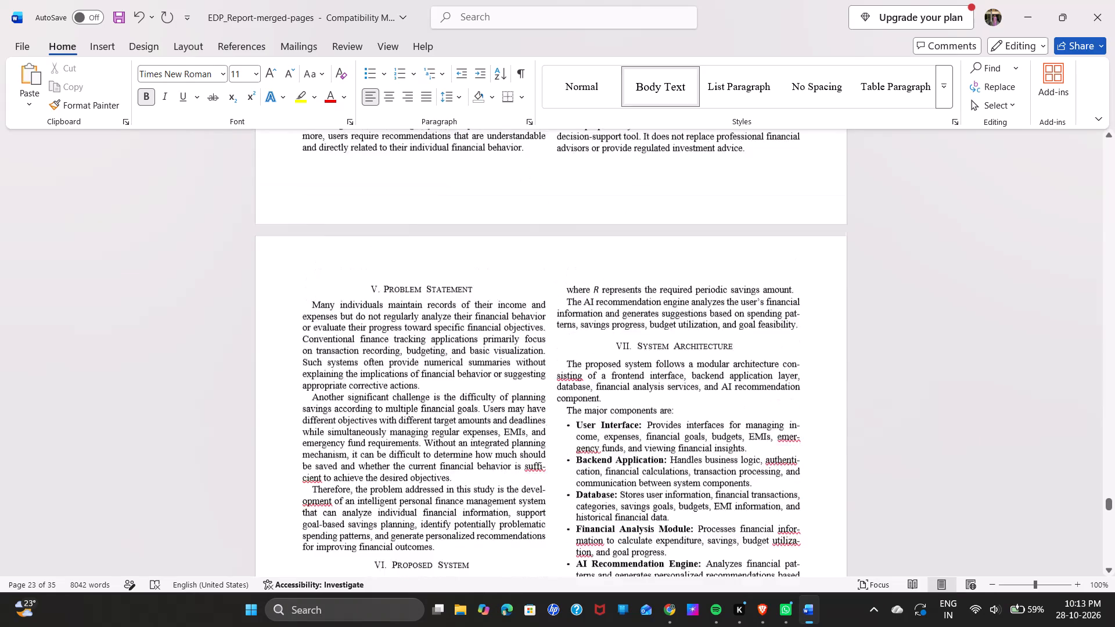
scroll(606, 261, "up", 4)
scroll(606, 261, "down", 1)
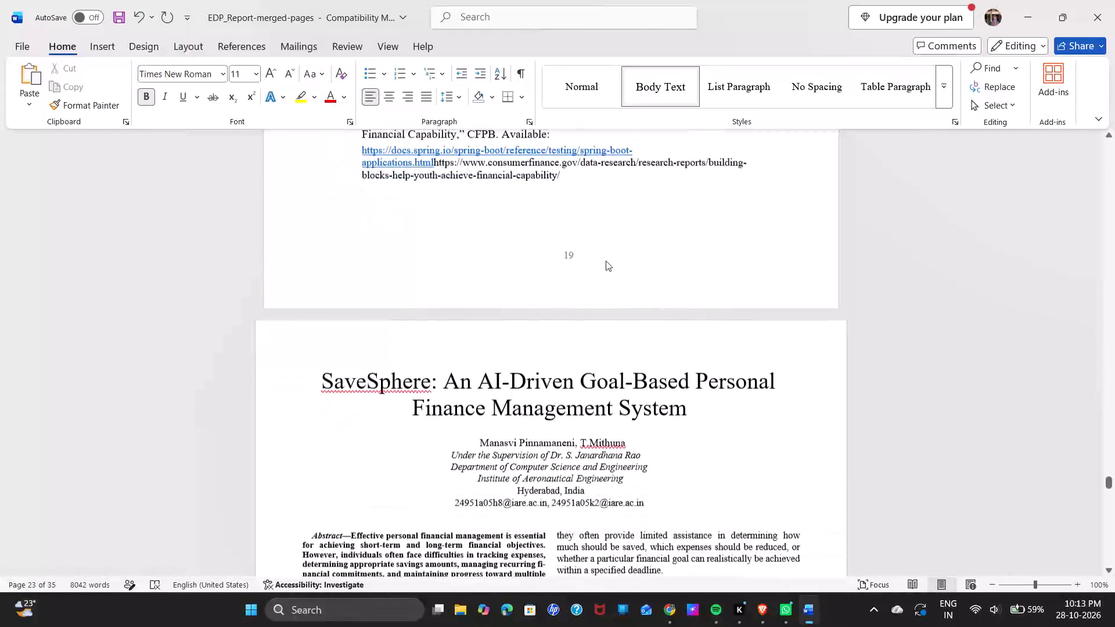
scroll(606, 261, "down", 1)
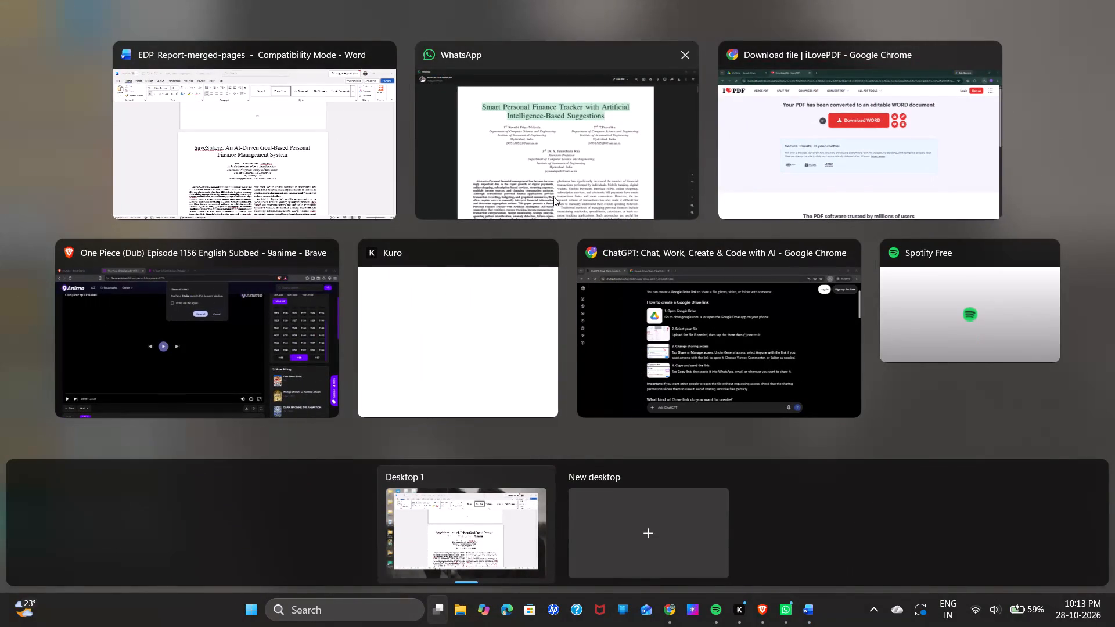
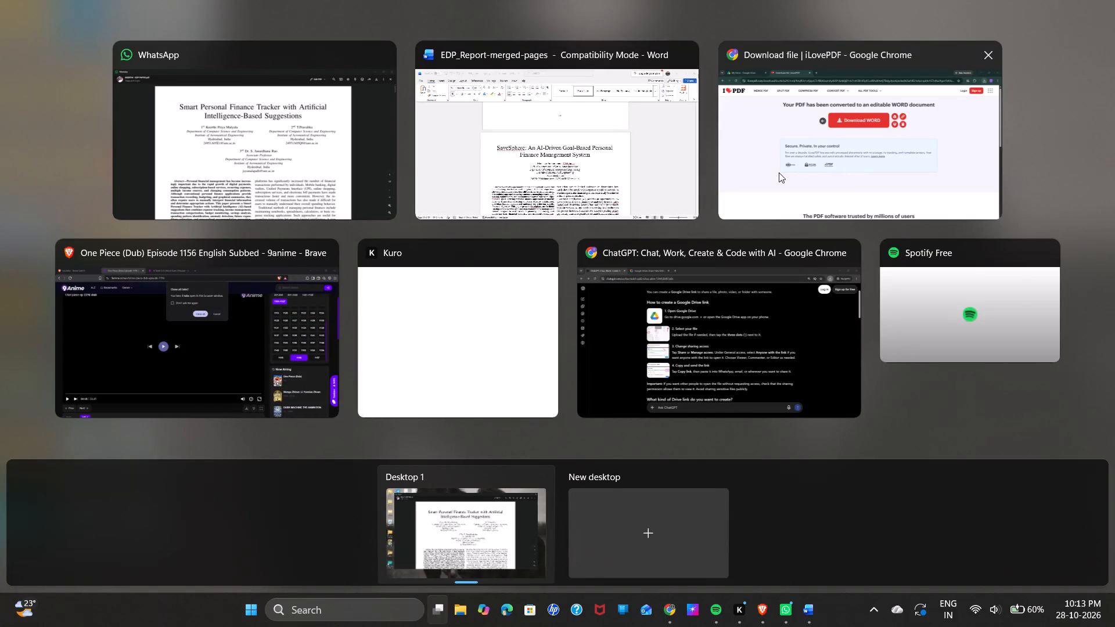
Switch to the EDP_Report-merged-pages document in Word.
left_click(616, 186)
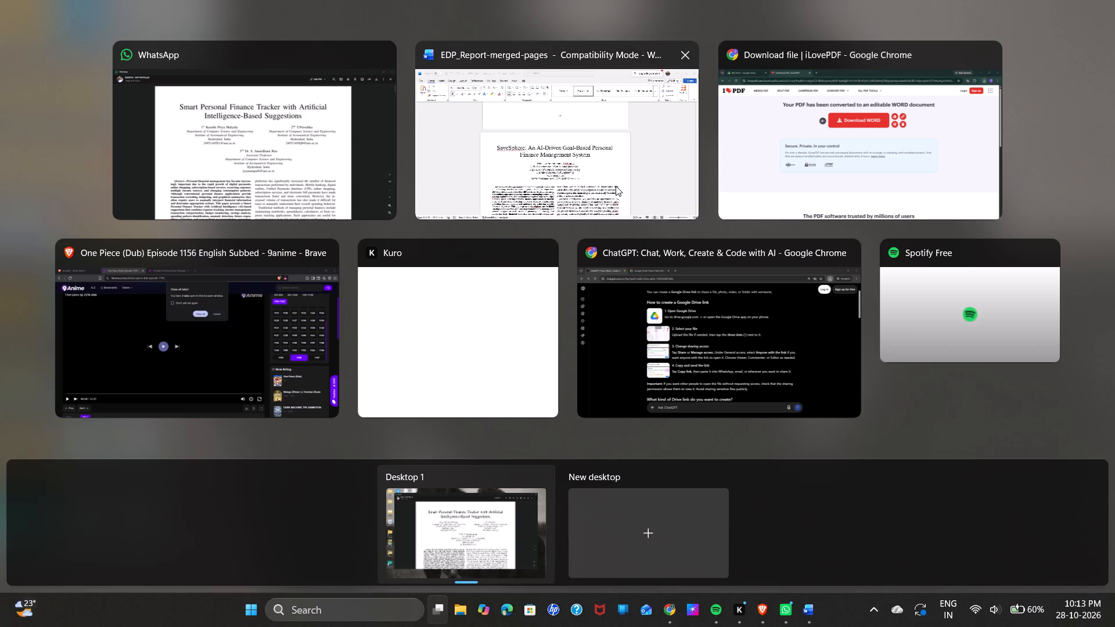
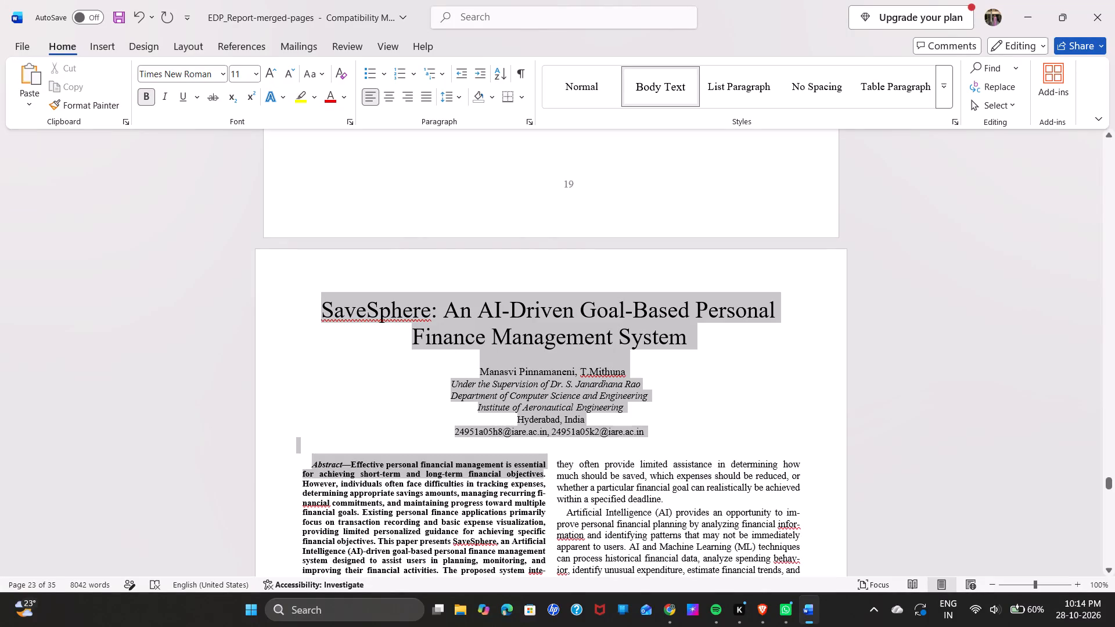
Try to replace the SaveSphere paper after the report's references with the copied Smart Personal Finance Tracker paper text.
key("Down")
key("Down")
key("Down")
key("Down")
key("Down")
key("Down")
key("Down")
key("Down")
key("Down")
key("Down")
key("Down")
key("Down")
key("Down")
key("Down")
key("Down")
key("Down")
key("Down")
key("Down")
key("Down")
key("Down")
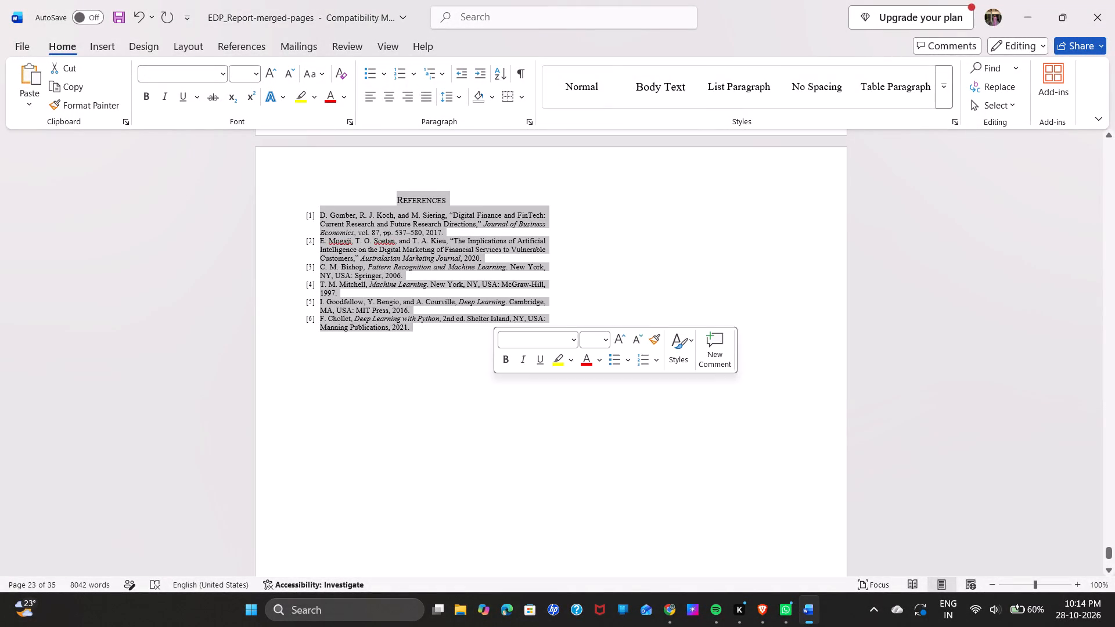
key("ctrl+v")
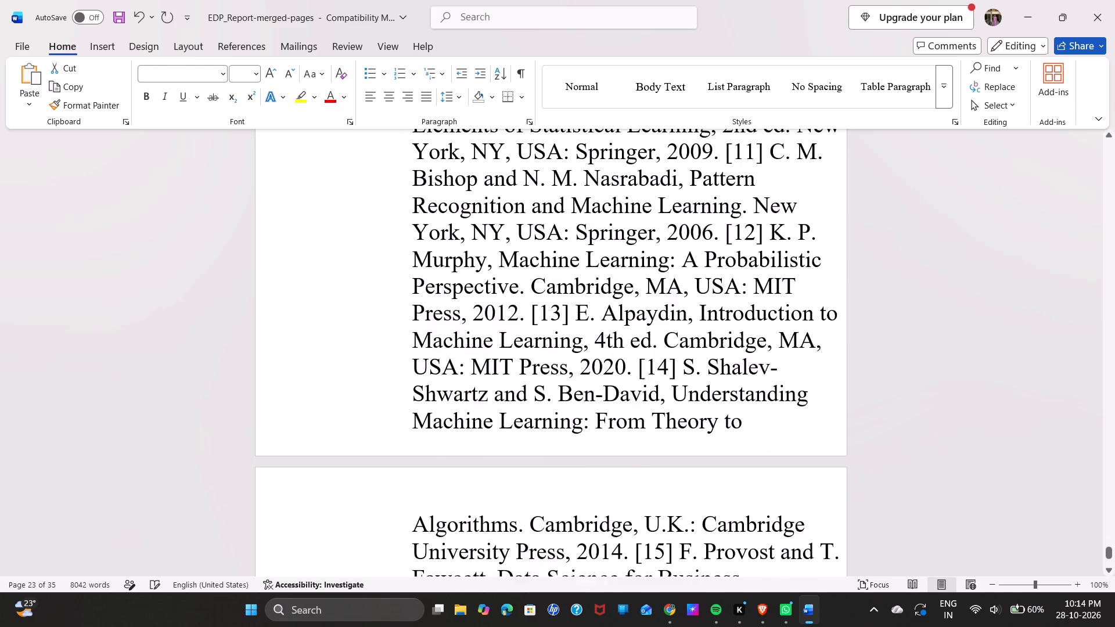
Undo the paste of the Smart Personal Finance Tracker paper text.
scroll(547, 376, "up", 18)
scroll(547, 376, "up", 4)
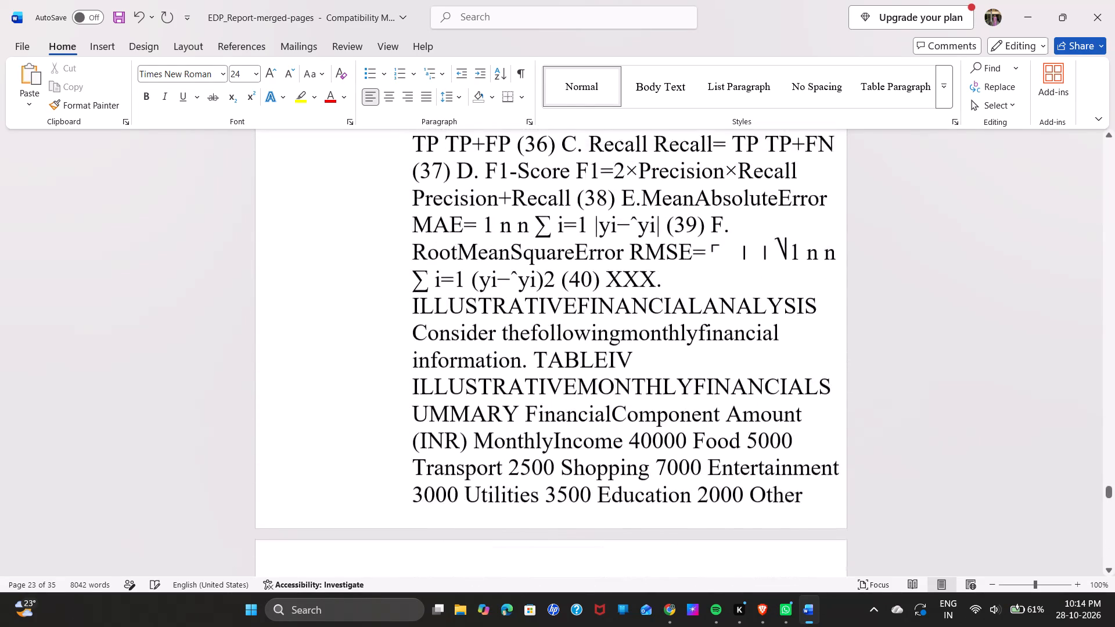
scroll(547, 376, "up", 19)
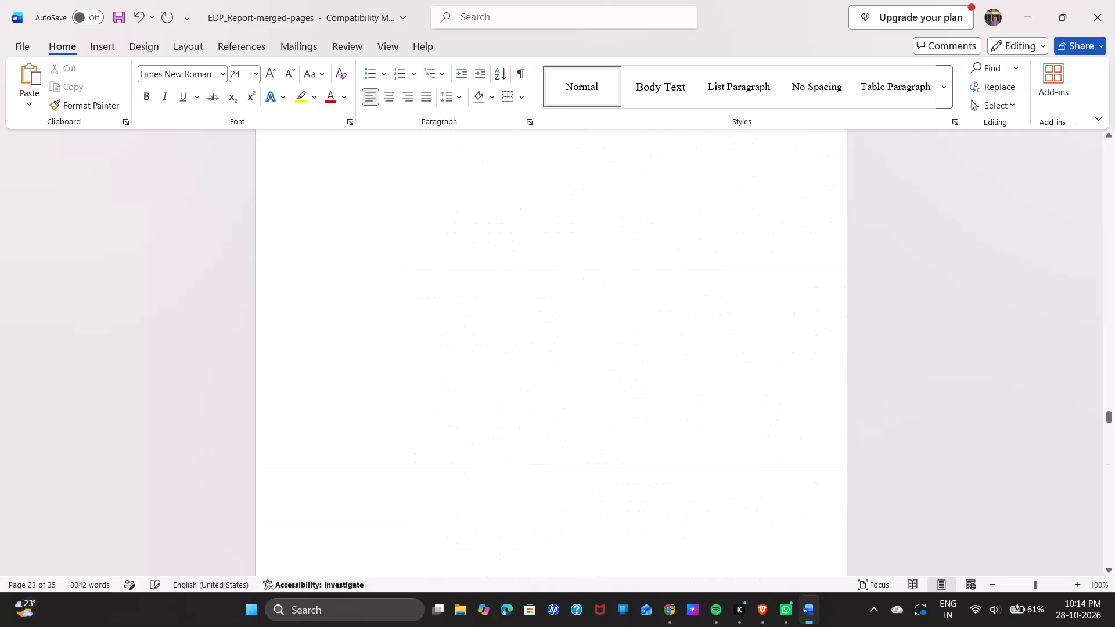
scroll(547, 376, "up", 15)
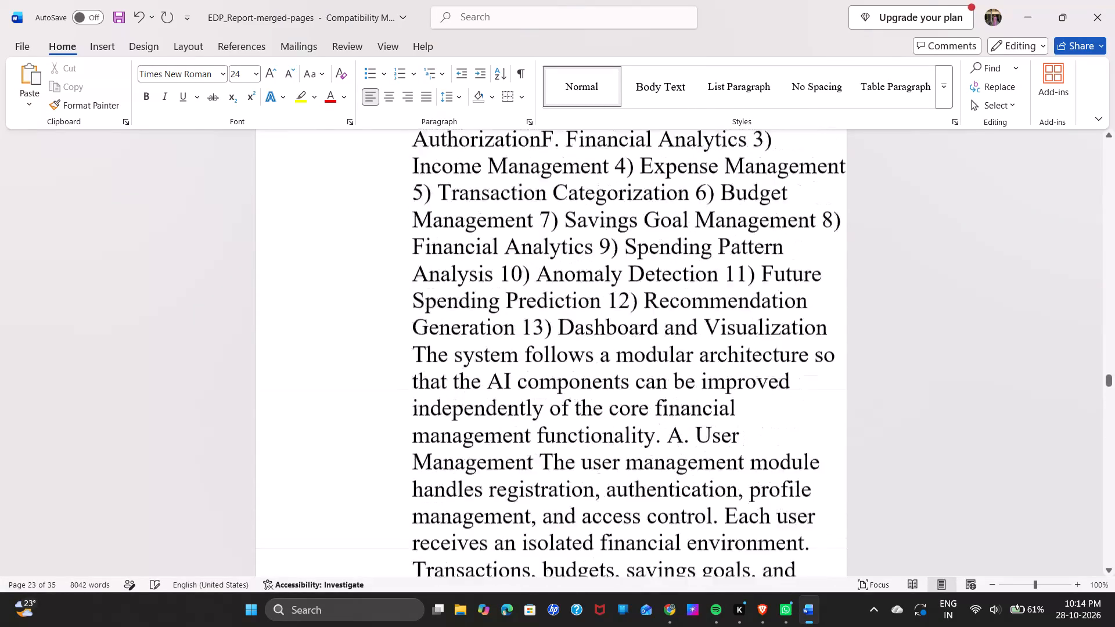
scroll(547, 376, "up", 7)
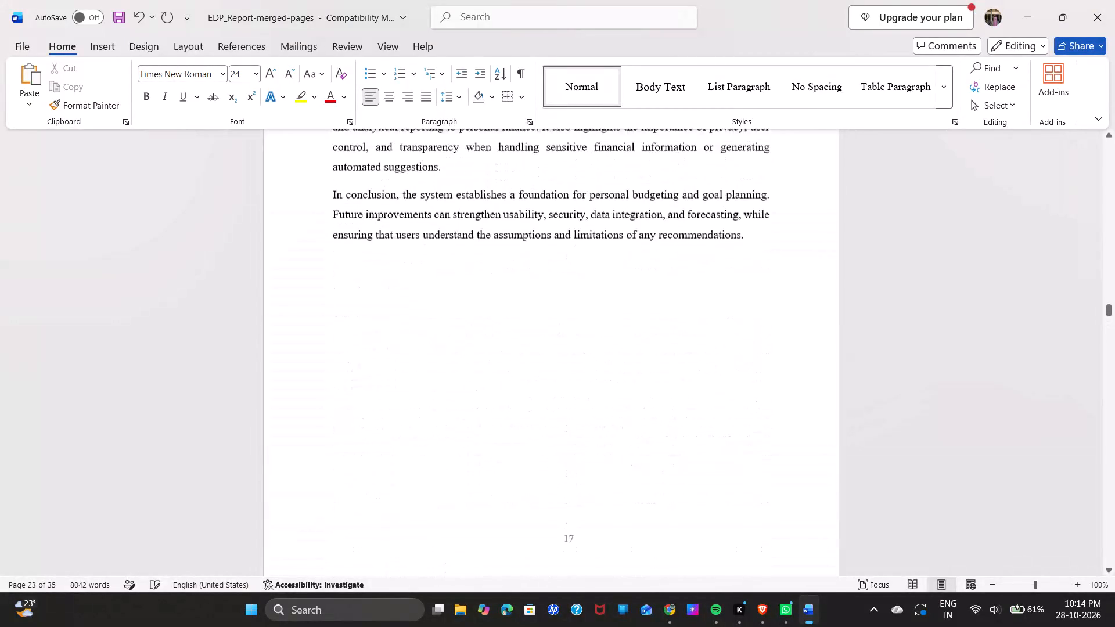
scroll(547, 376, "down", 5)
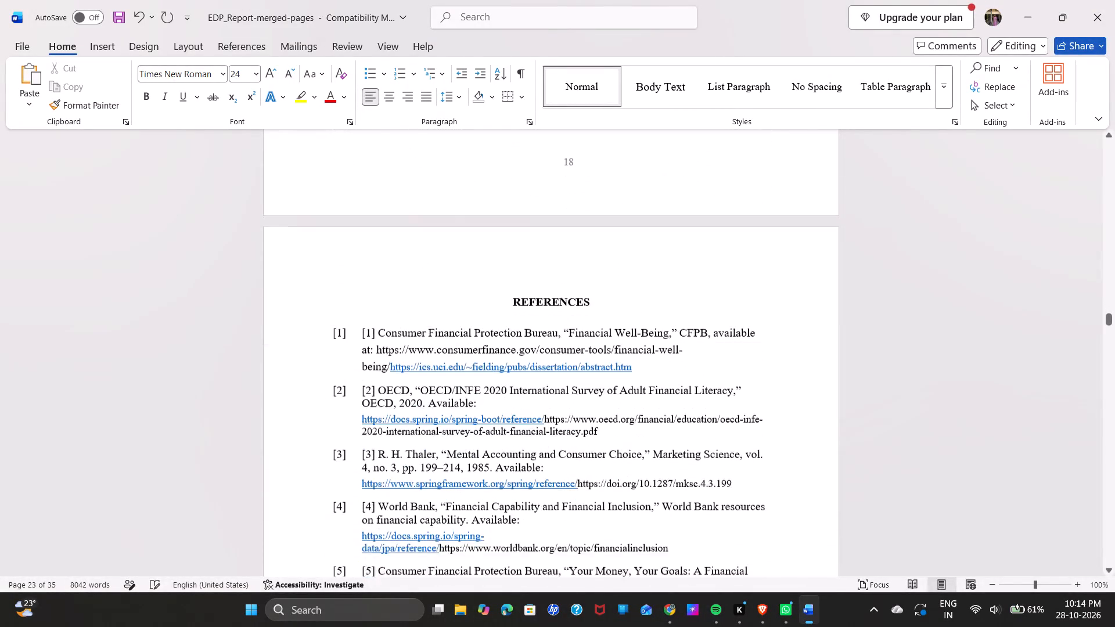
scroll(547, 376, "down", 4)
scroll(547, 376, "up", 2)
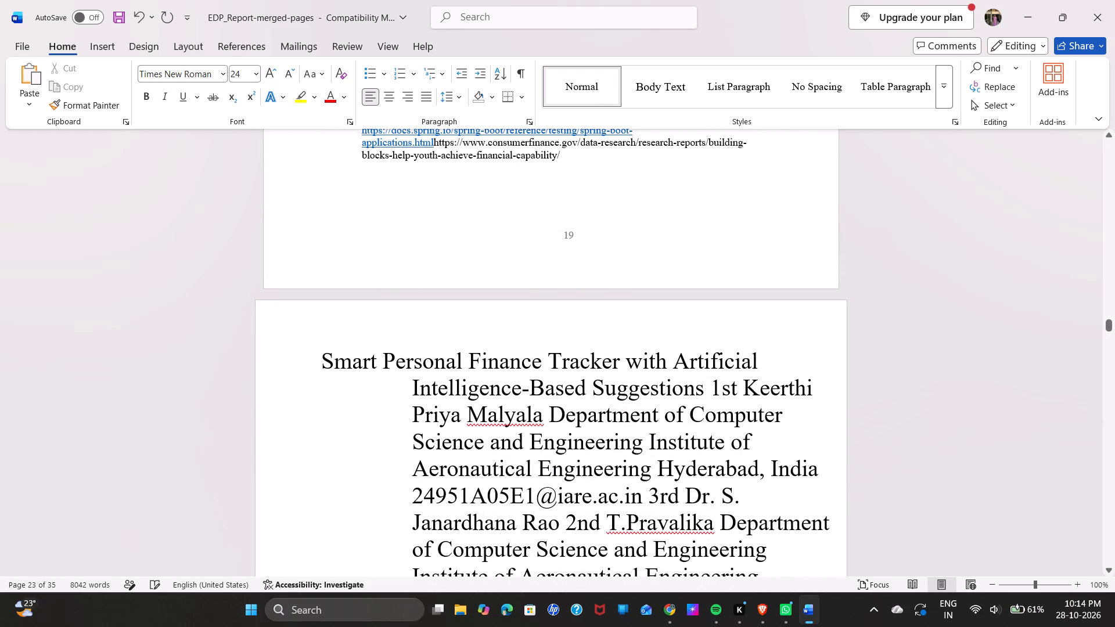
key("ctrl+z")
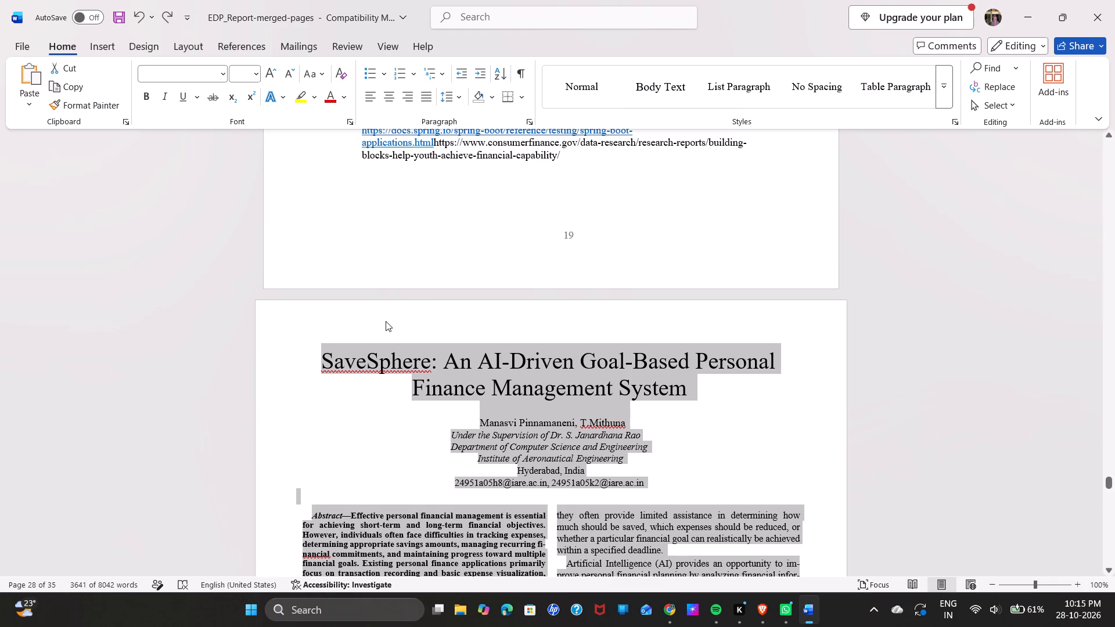
Delete the entire SaveSphere paper following the report's references, along with the blank page left behind.
key("BackSpace")
key("BackSpace")
key("BackSpace")
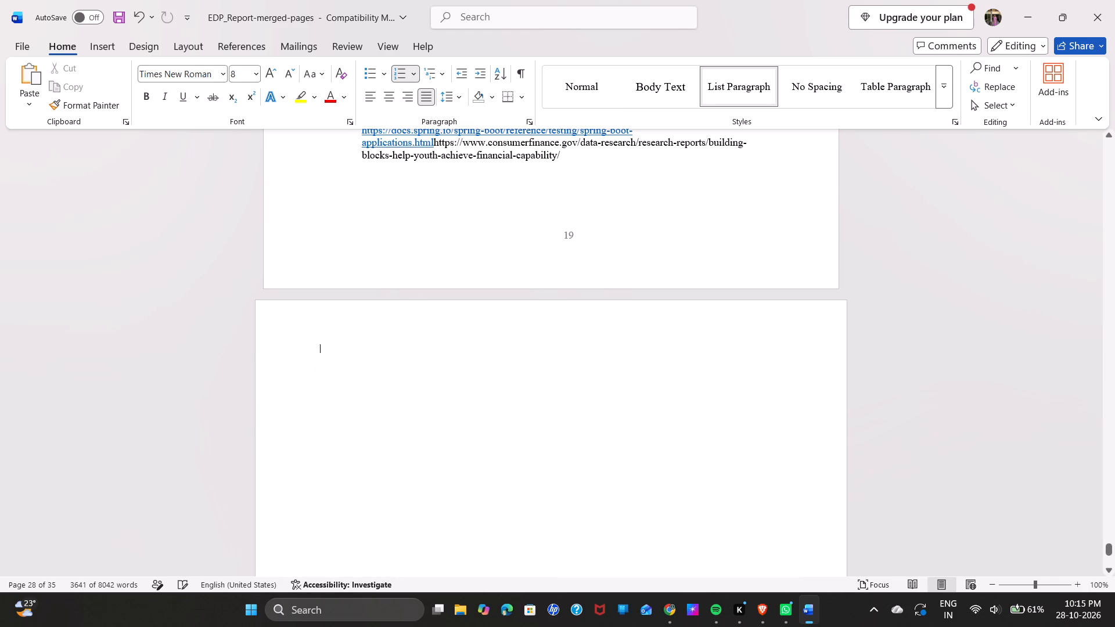
left_click(568, 165)
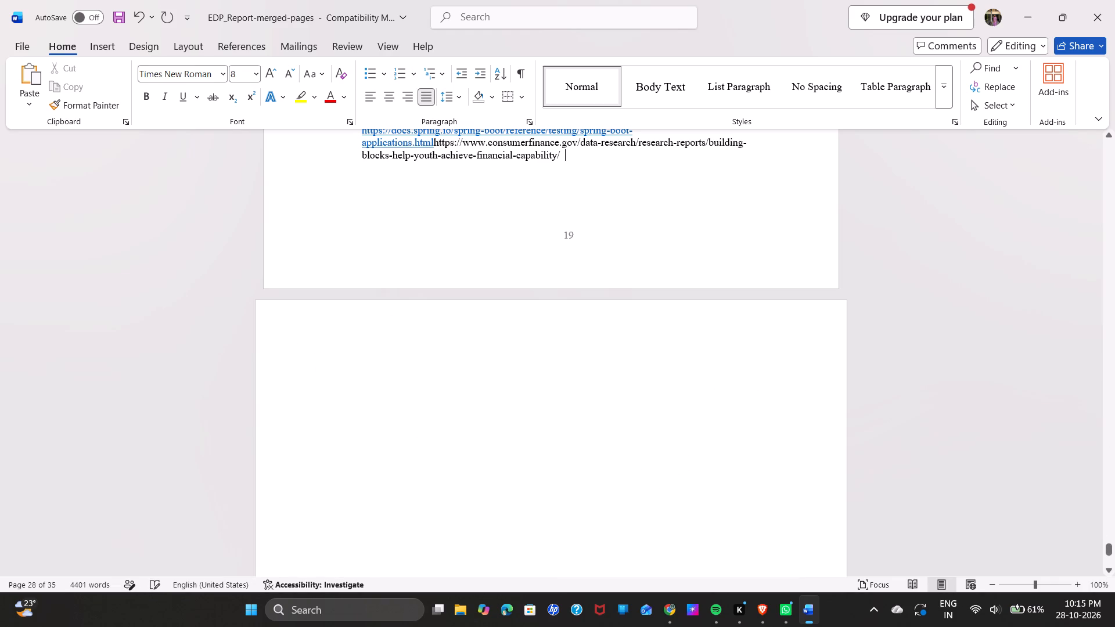
key("Delete")
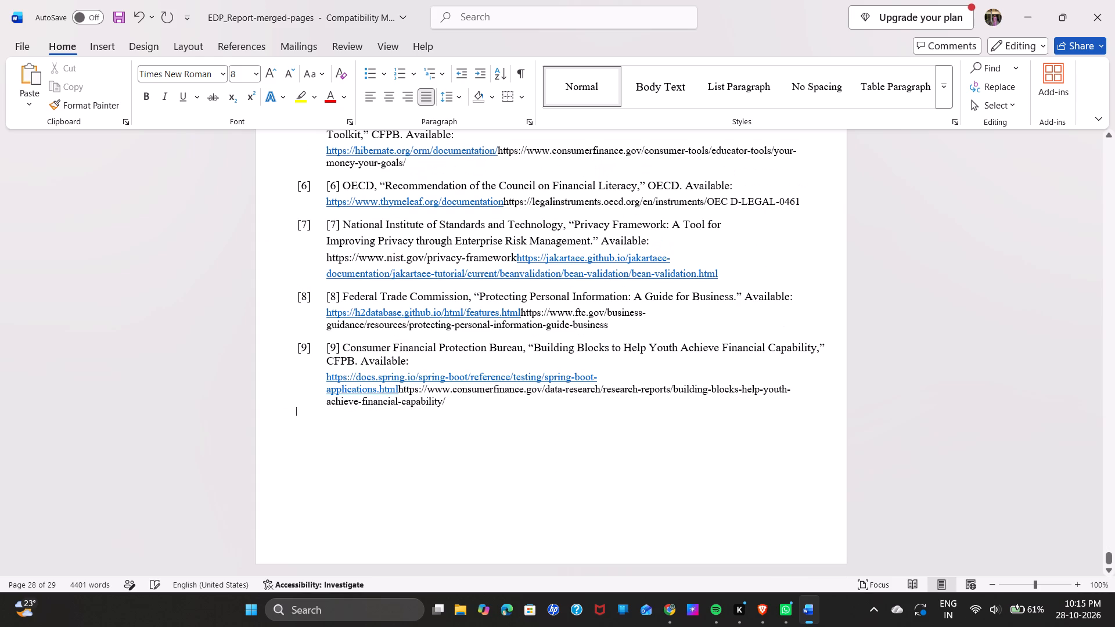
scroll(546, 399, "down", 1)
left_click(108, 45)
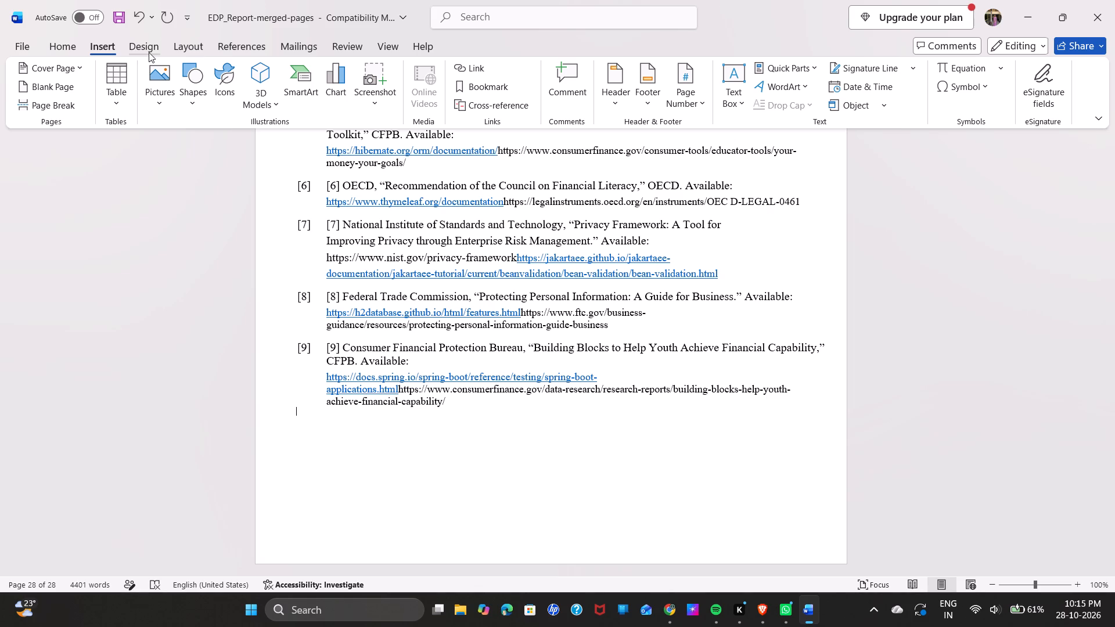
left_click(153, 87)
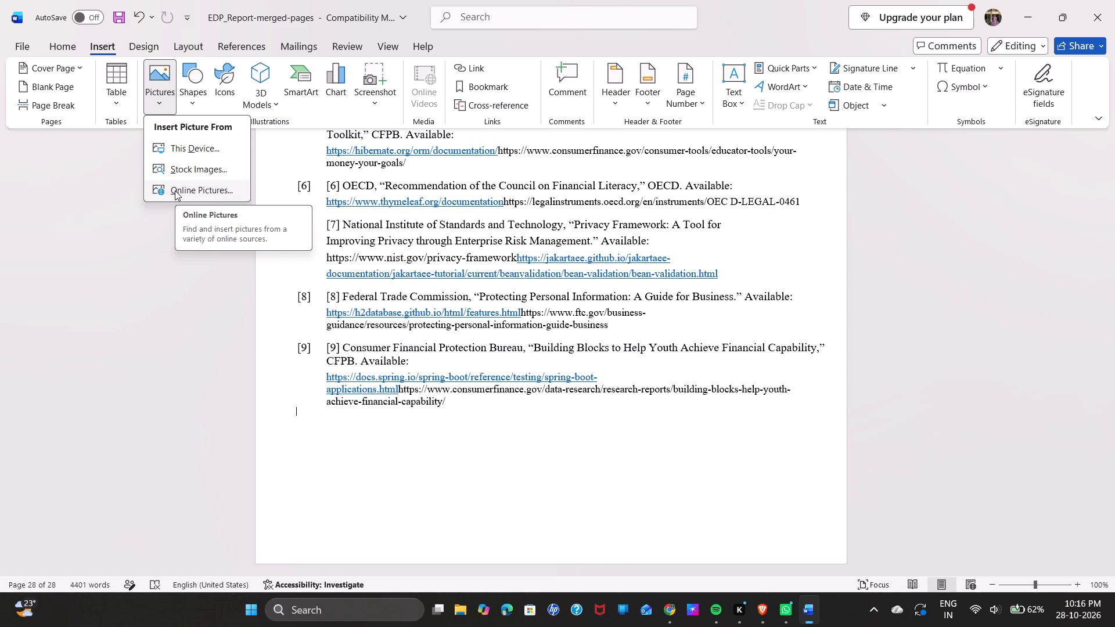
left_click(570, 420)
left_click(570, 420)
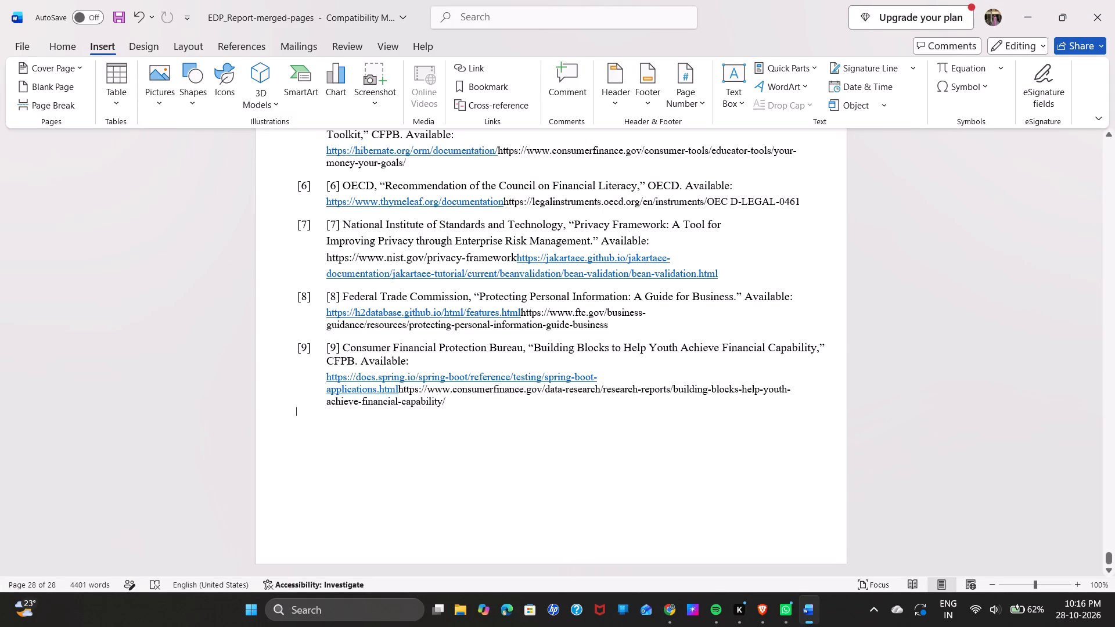
Look back over the References page and the preceding report pages up to the cover page.
scroll(570, 420, "up", 4)
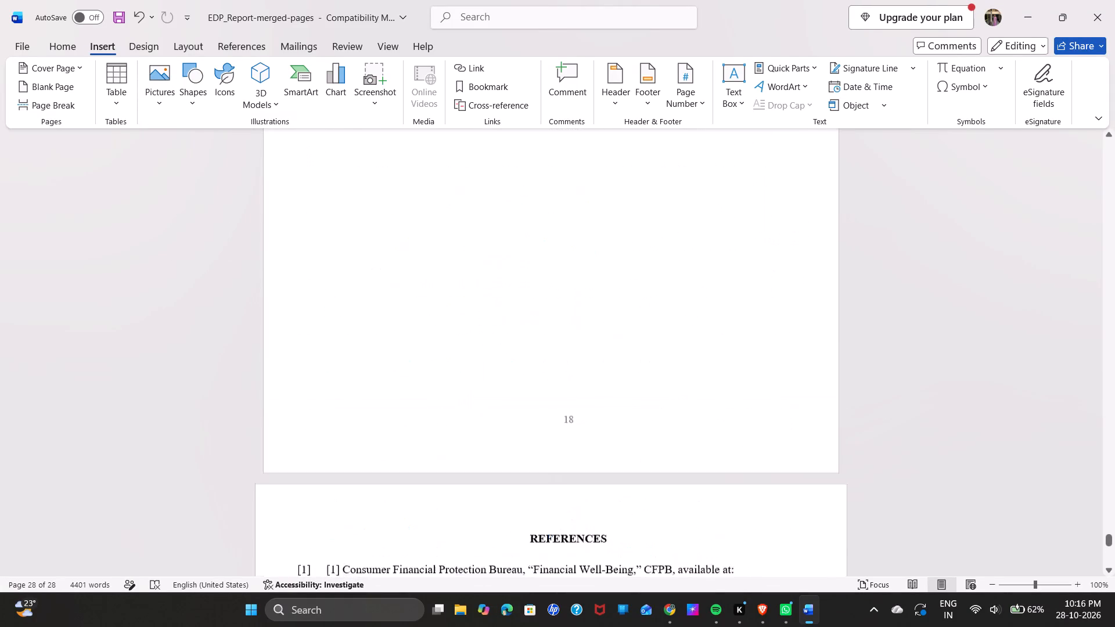
scroll(570, 420, "down", 16)
scroll(570, 420, "up", 8)
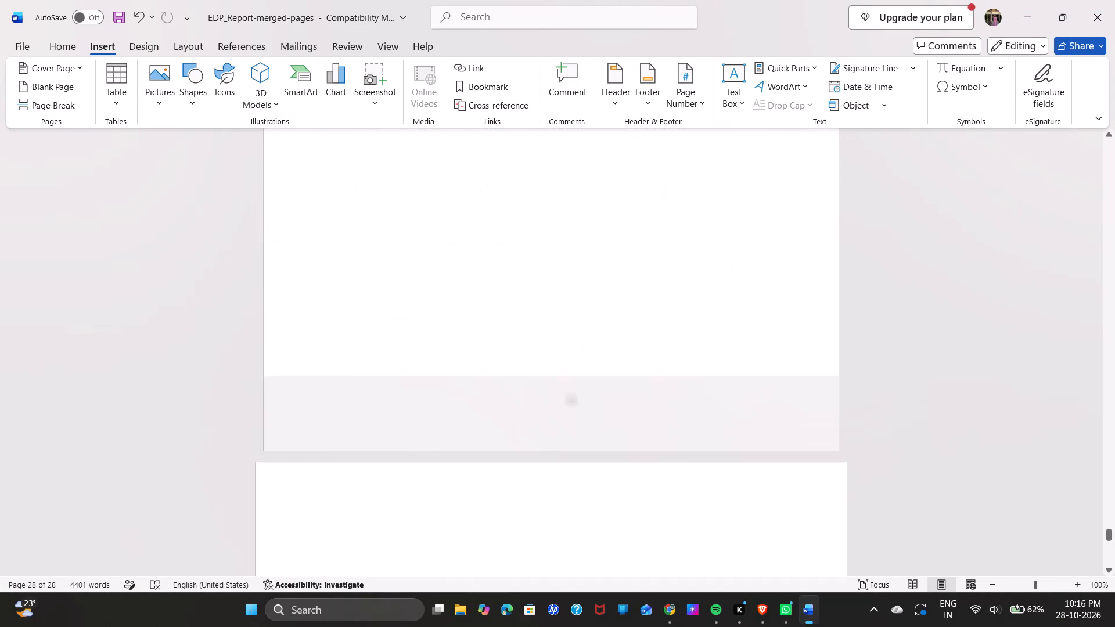
scroll(570, 420, "up", 20)
scroll(570, 420, "up", 19)
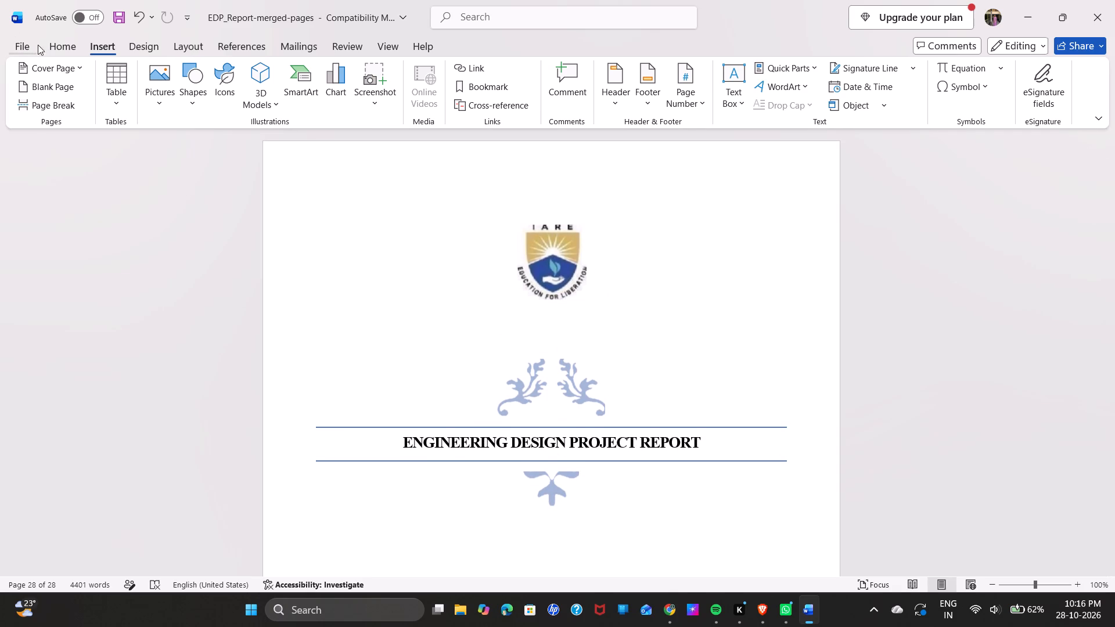
Save the report as a Word Document named EDP_Report-merged-pages in the Desktop folder, accepting the upgrade to the newest file format.
left_click(53, 45)
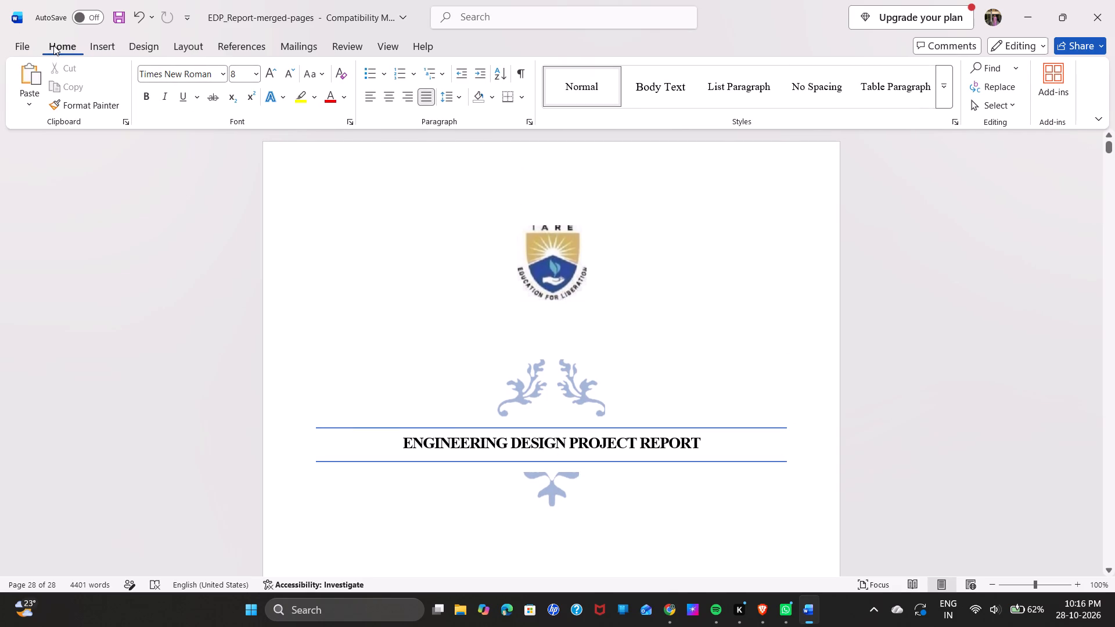
left_click(26, 53)
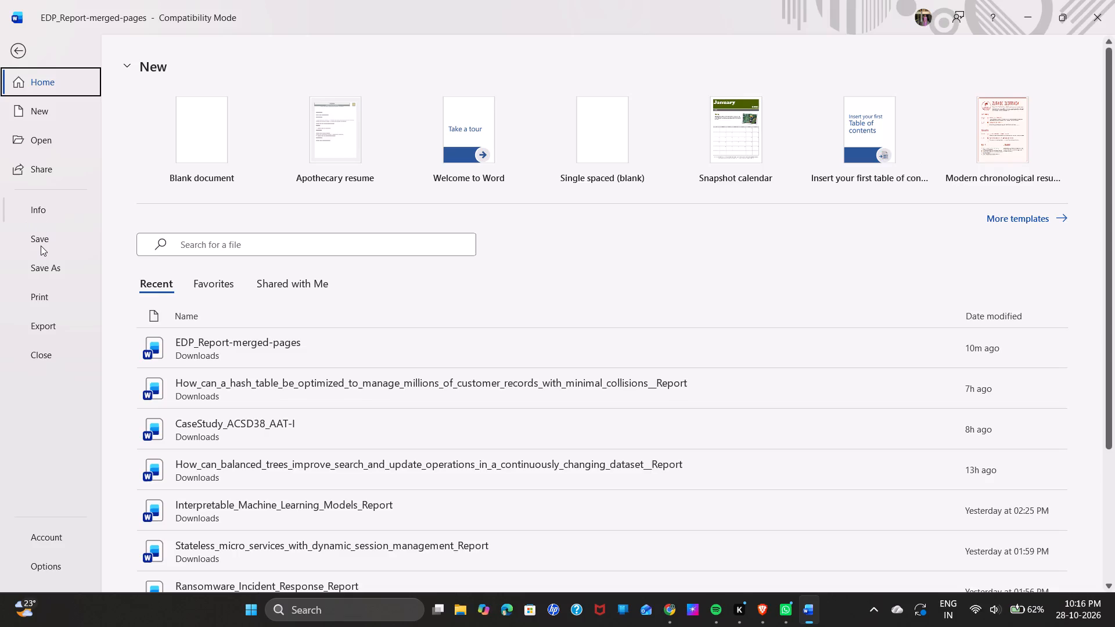
left_click(45, 270)
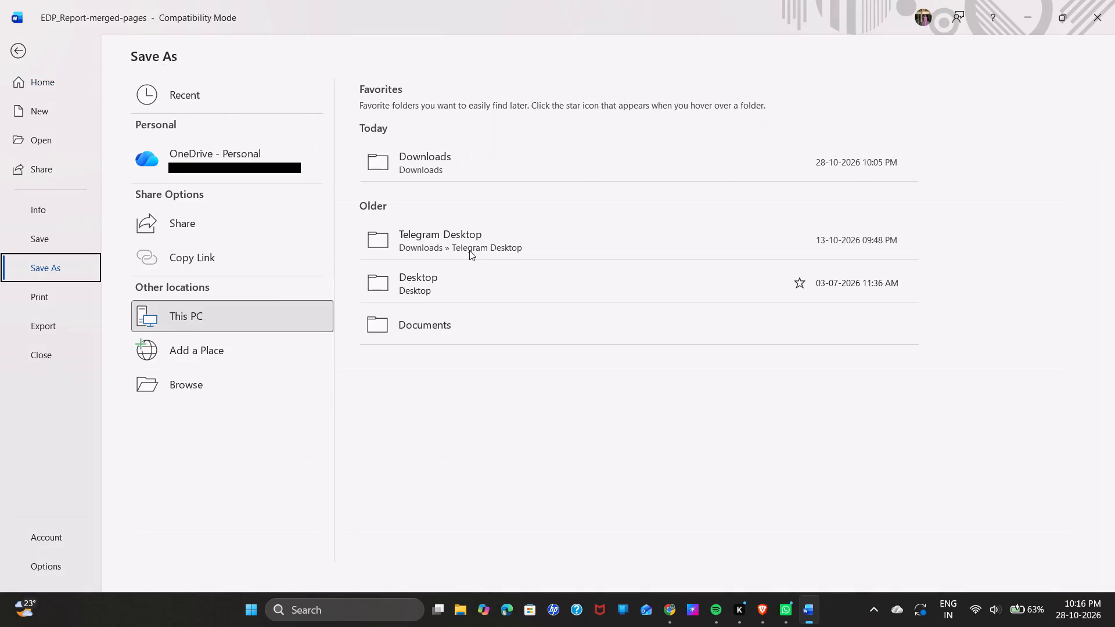
left_click(461, 279)
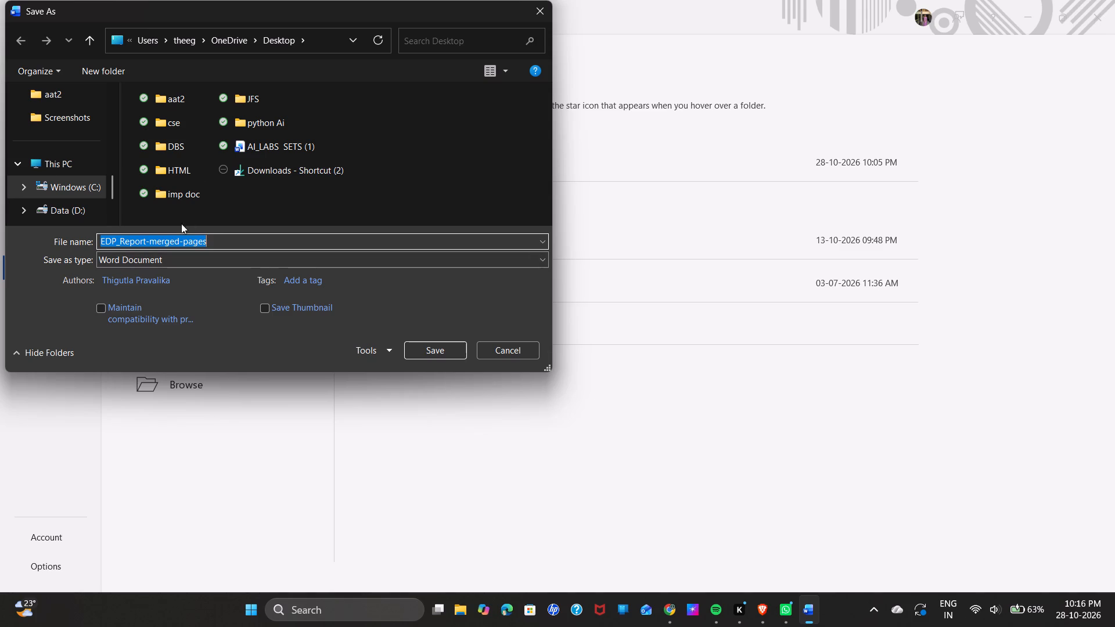
double_click(64, 163)
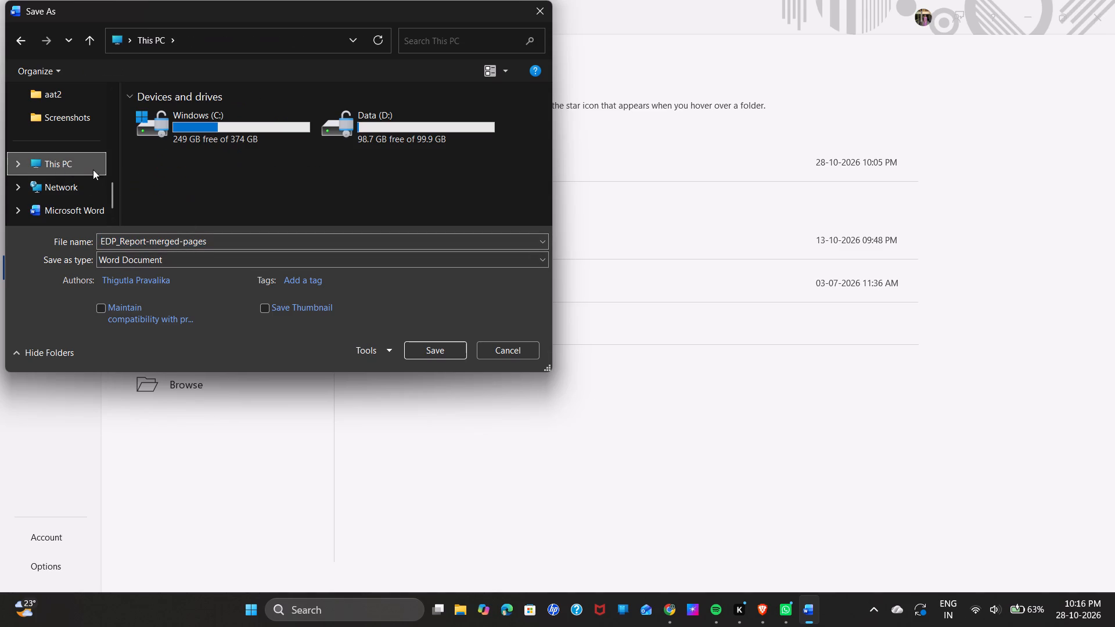
scroll(70, 188, "down", 1)
scroll(70, 188, "up", 1)
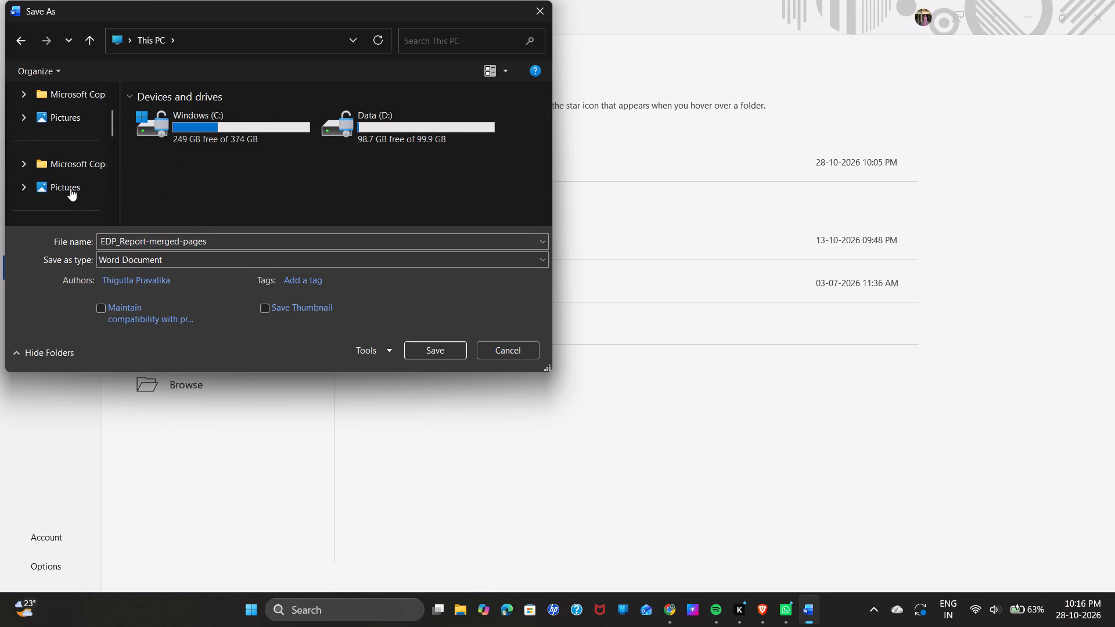
double_click(64, 190)
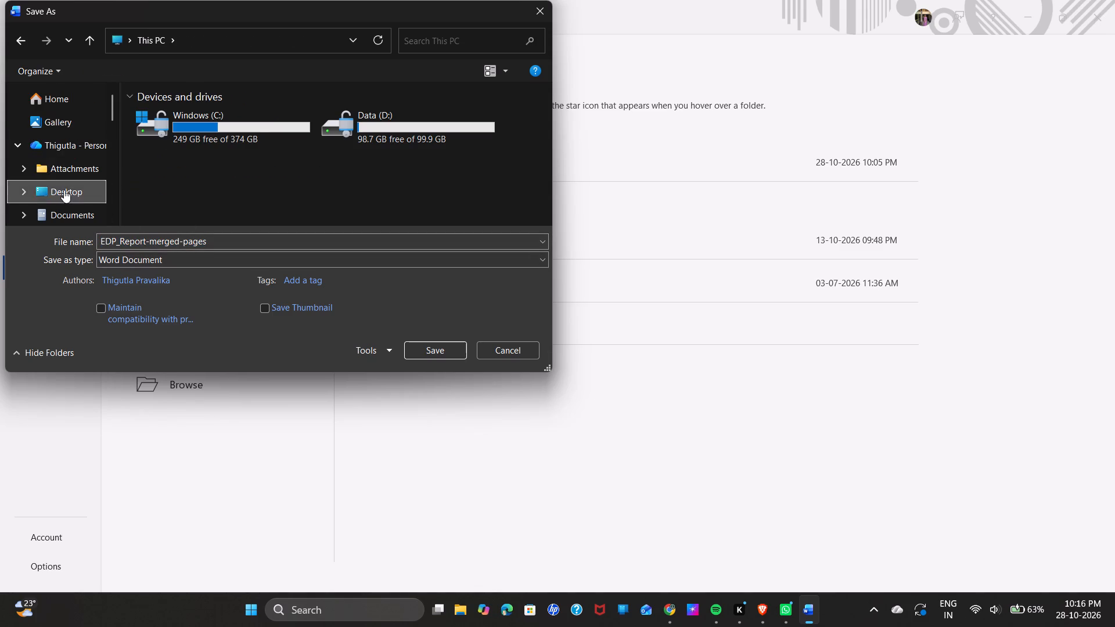
left_click(28, 91)
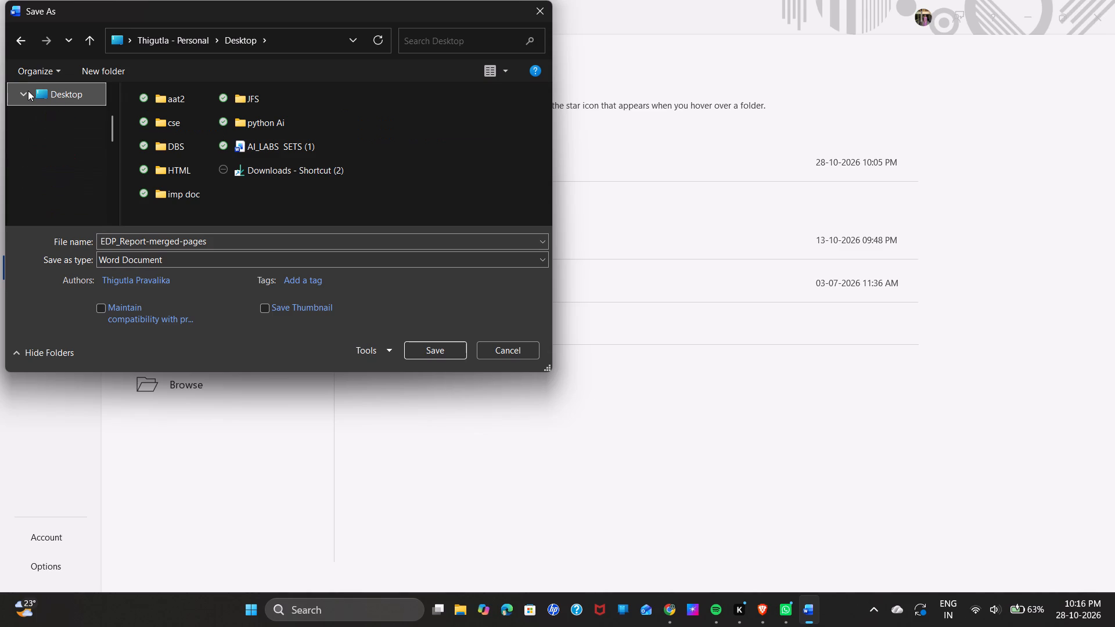
double_click(52, 217)
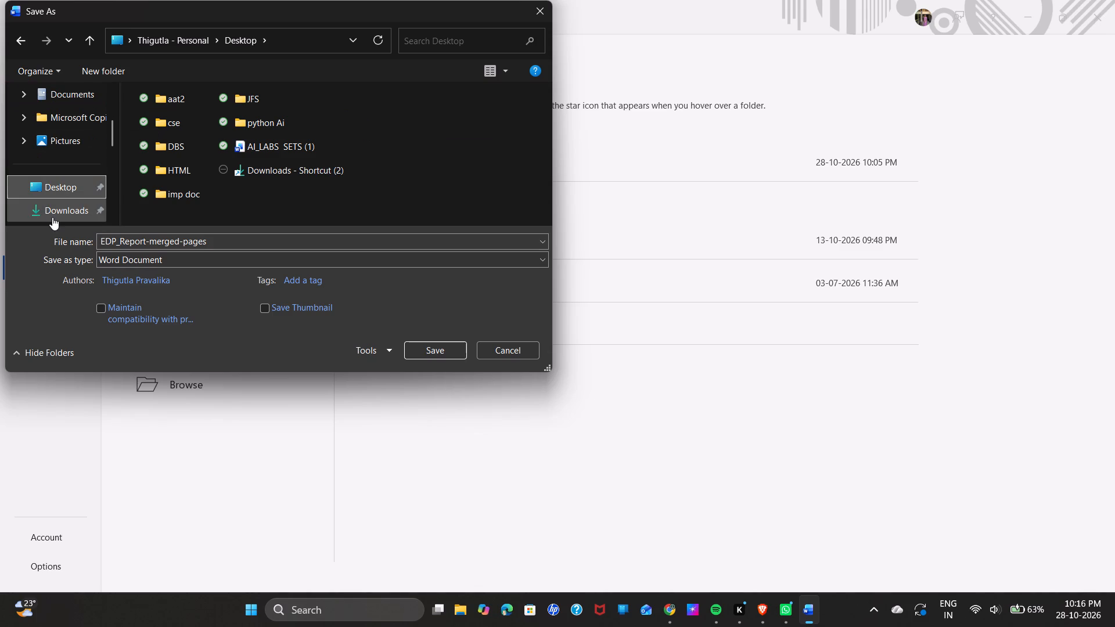
left_click(425, 353)
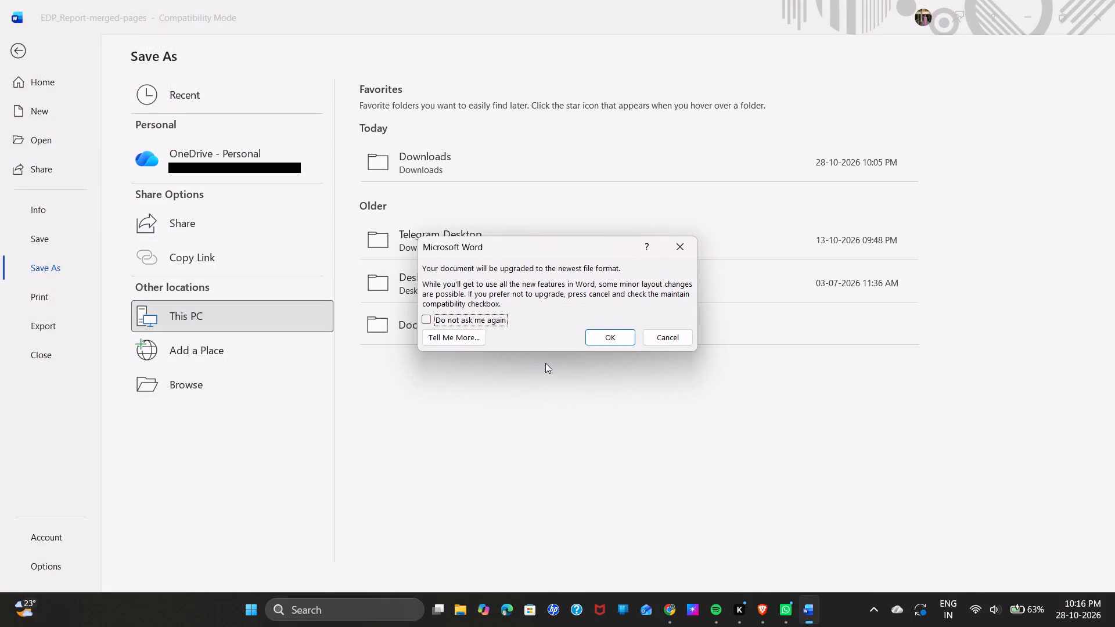
left_click(620, 337)
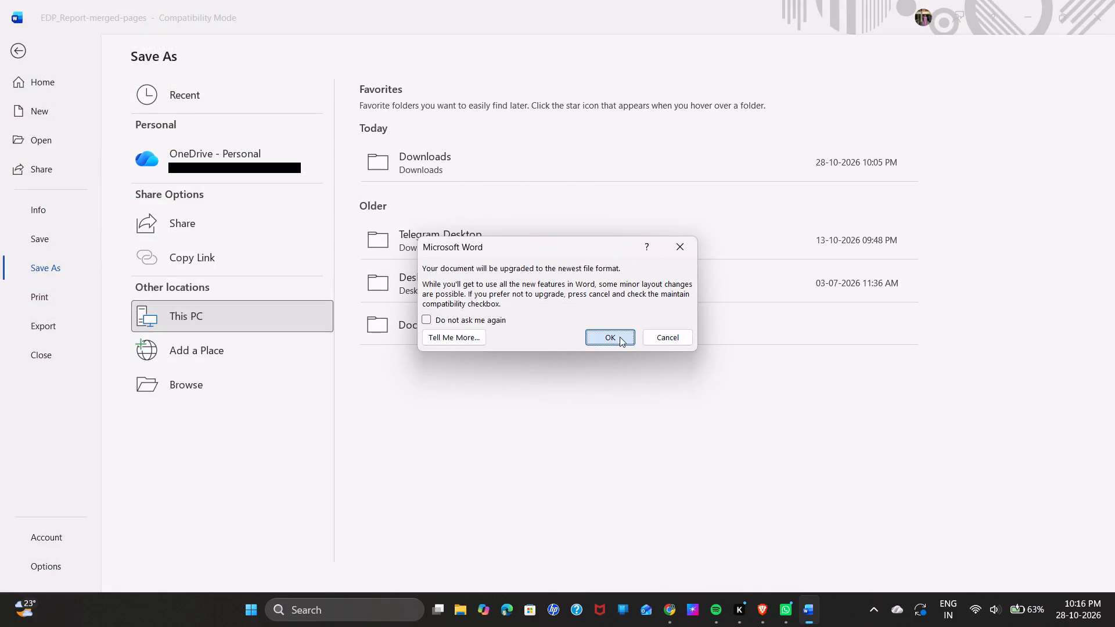
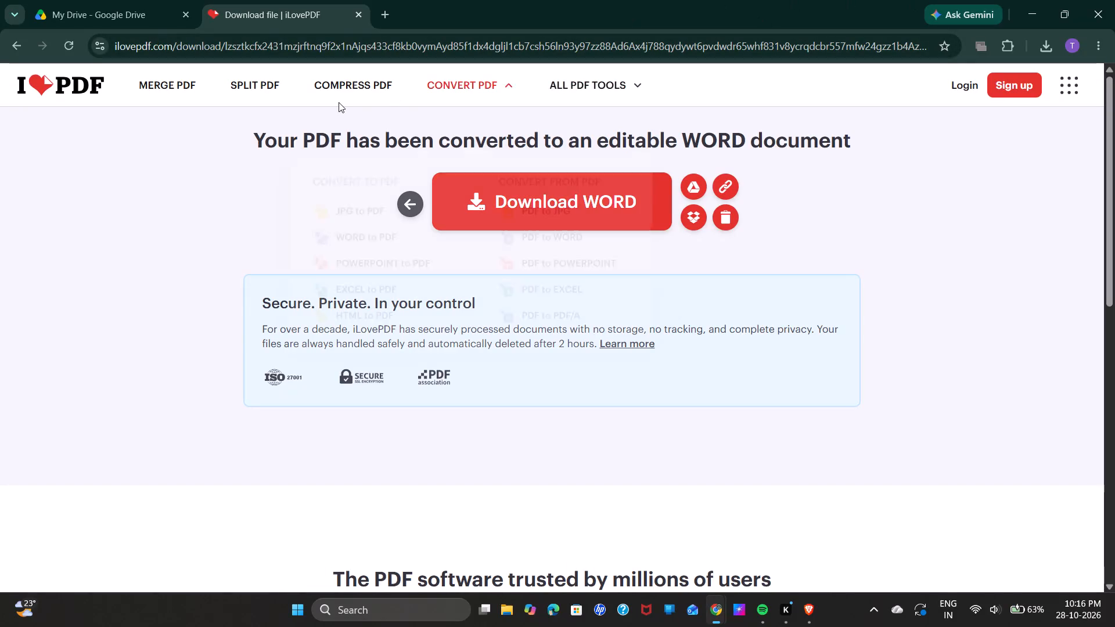
Open a new blank browser tab and return to the iLovePDF download page.
left_click(386, 6)
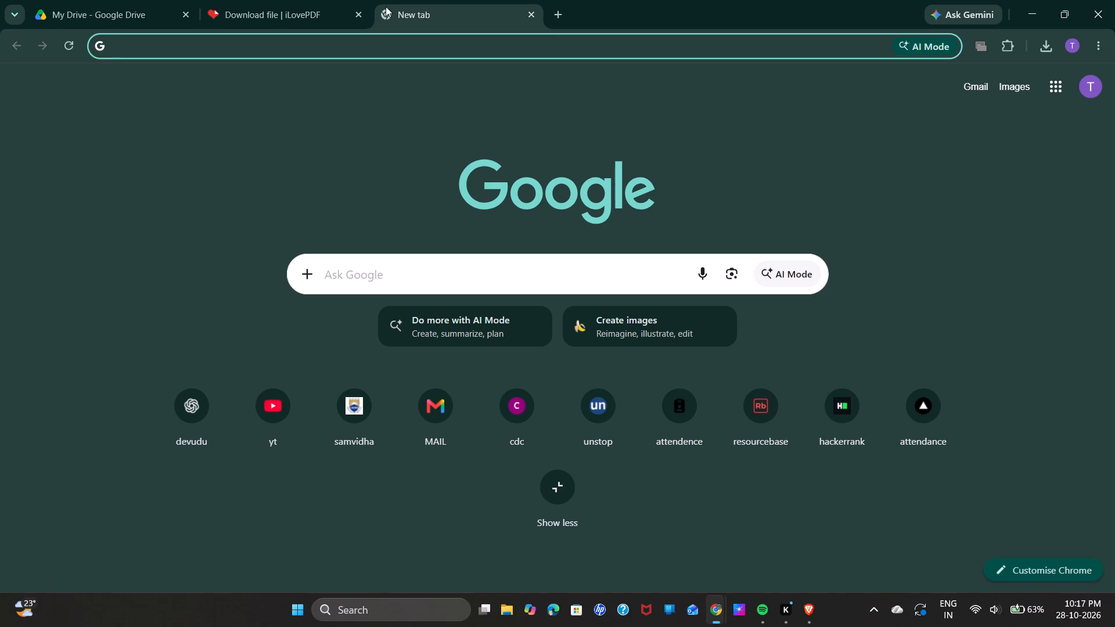
left_click(277, 0)
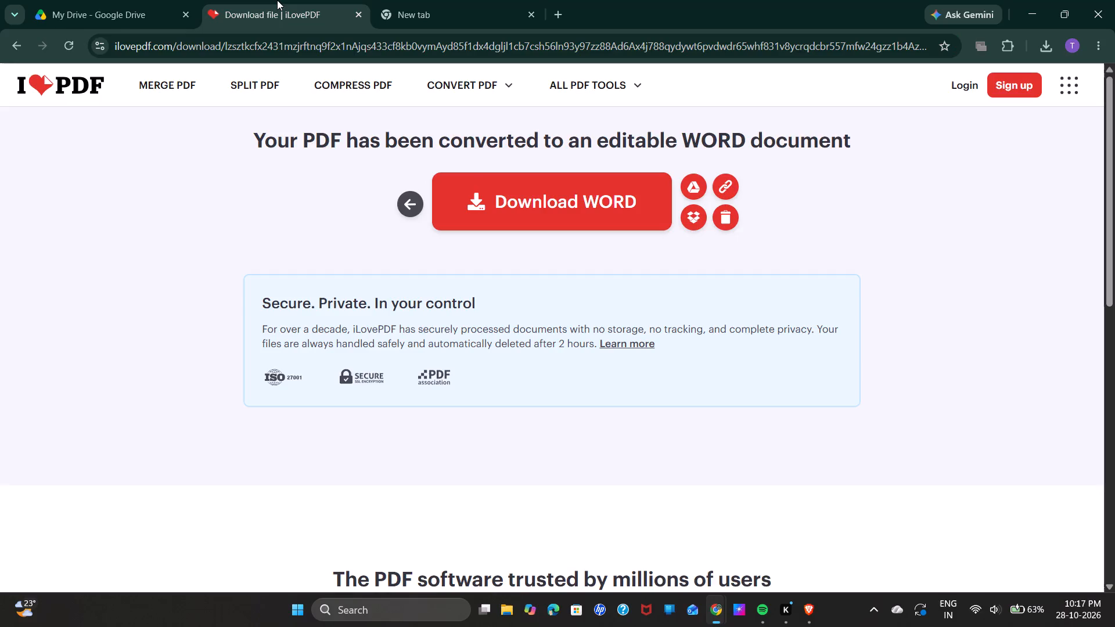
Switch to the Google Drive tab and dismiss the sharing dialog for the aat folder.
left_click(104, 0)
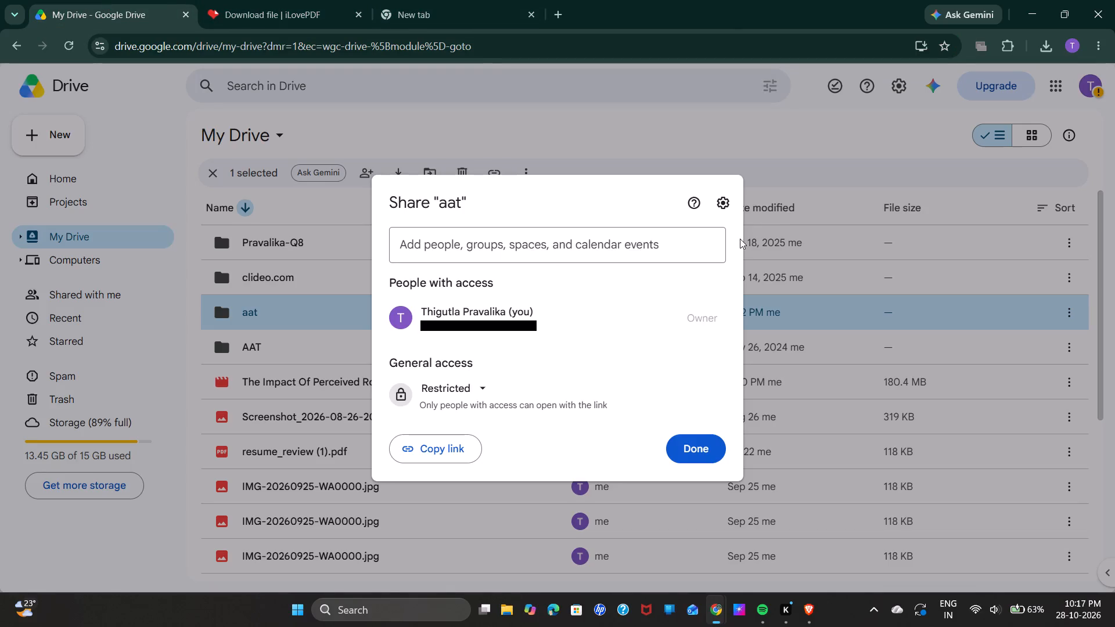
left_click(820, 125)
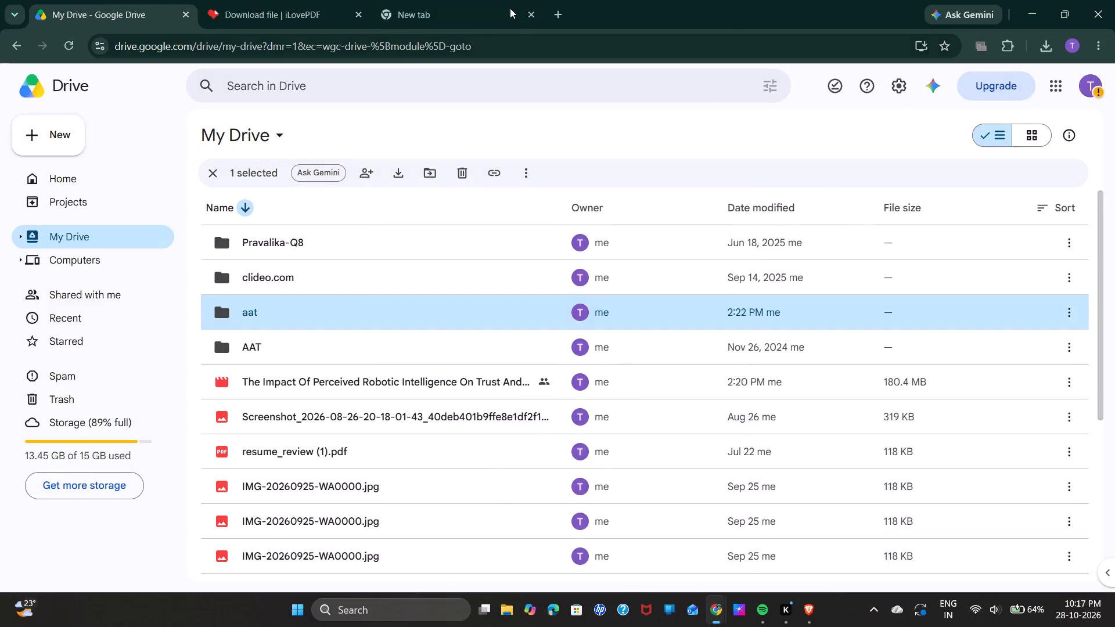
Open the Samvidha student management portal in the blank browser tab and start signing in at the user name field.
left_click(484, 0)
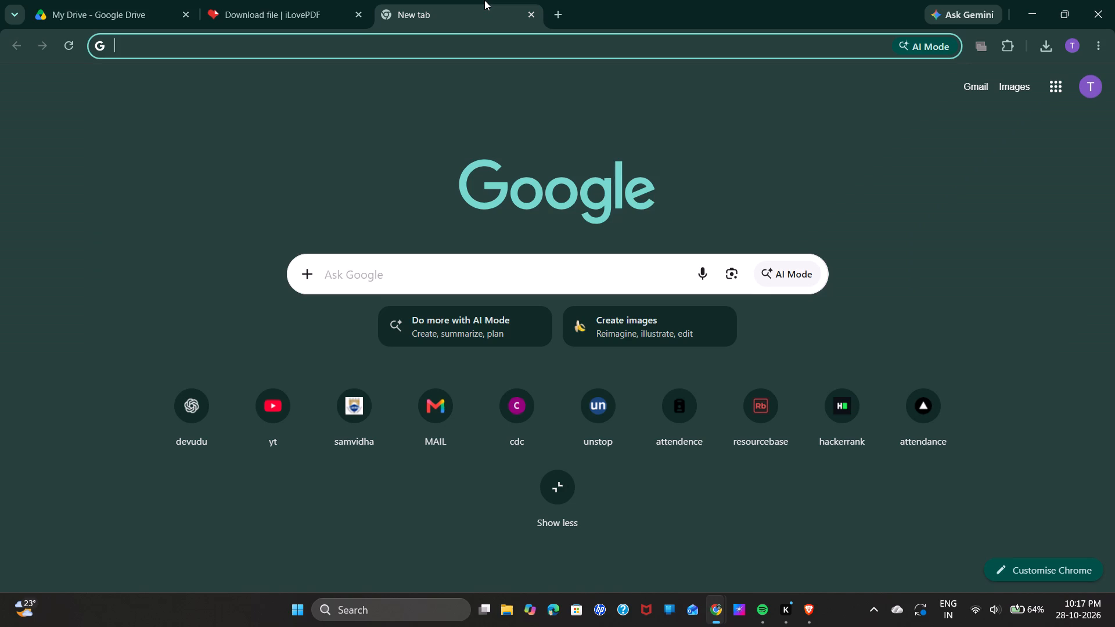
left_click(351, 407)
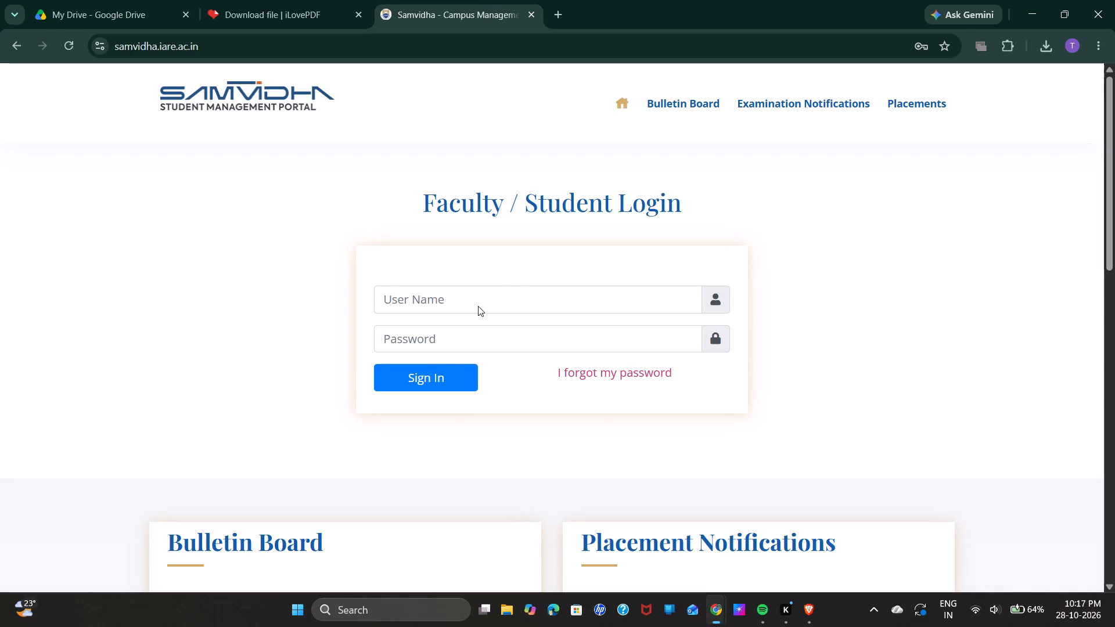
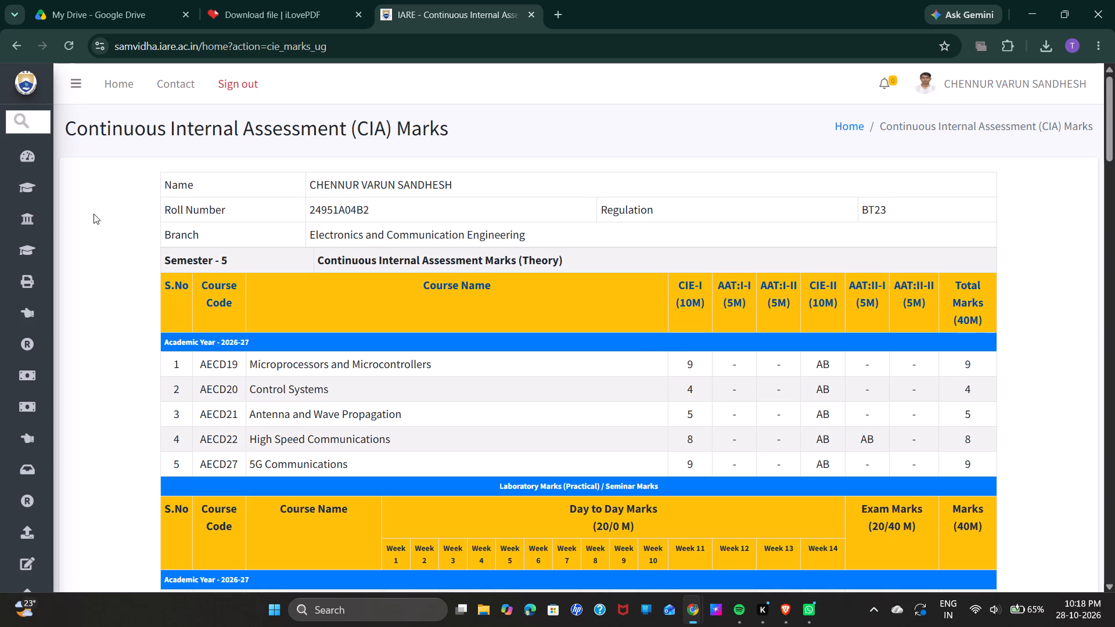
Open the AAT-I upload page in the college portal and get the ASSIGNMENT-I questions for AECD20 Control Systems.
scroll(83, 337, "down", 4)
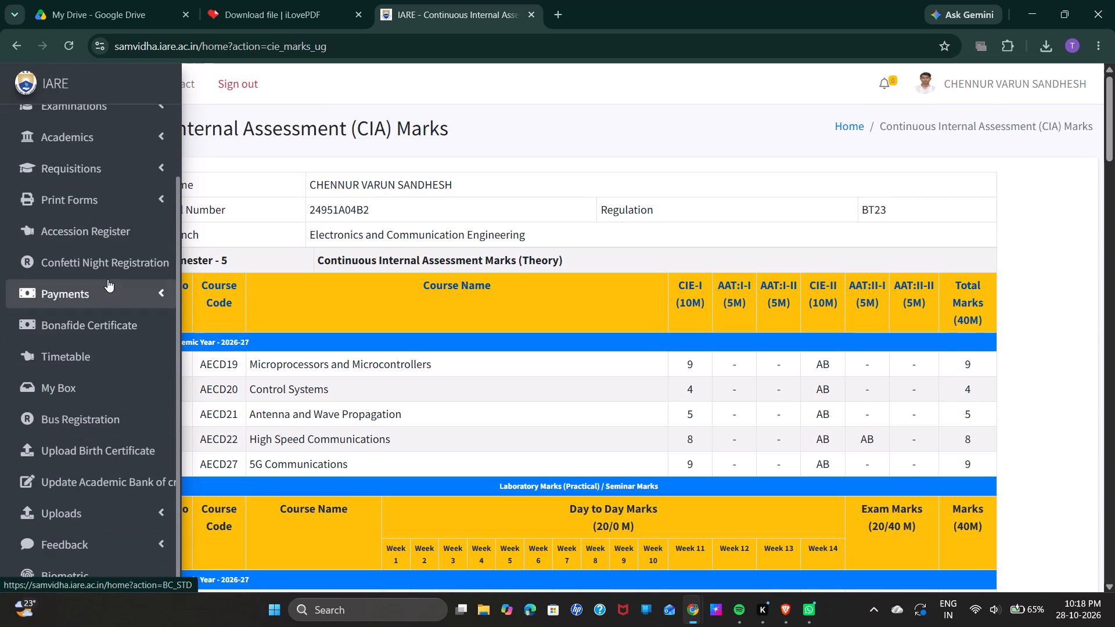
left_click(63, 516)
scroll(63, 516, "down", 4)
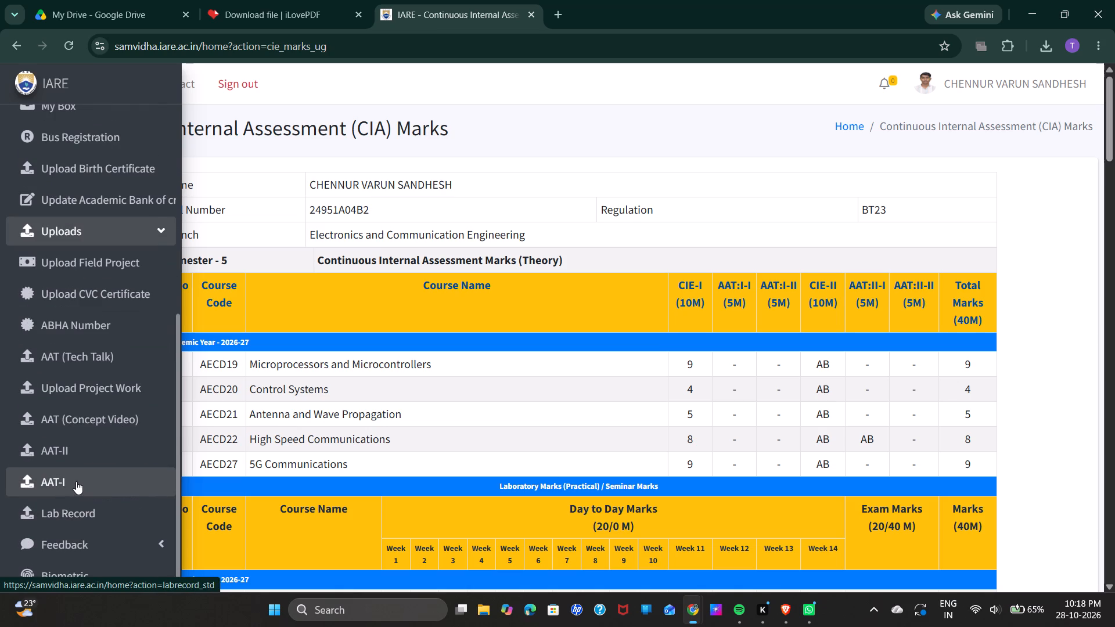
left_click(76, 481)
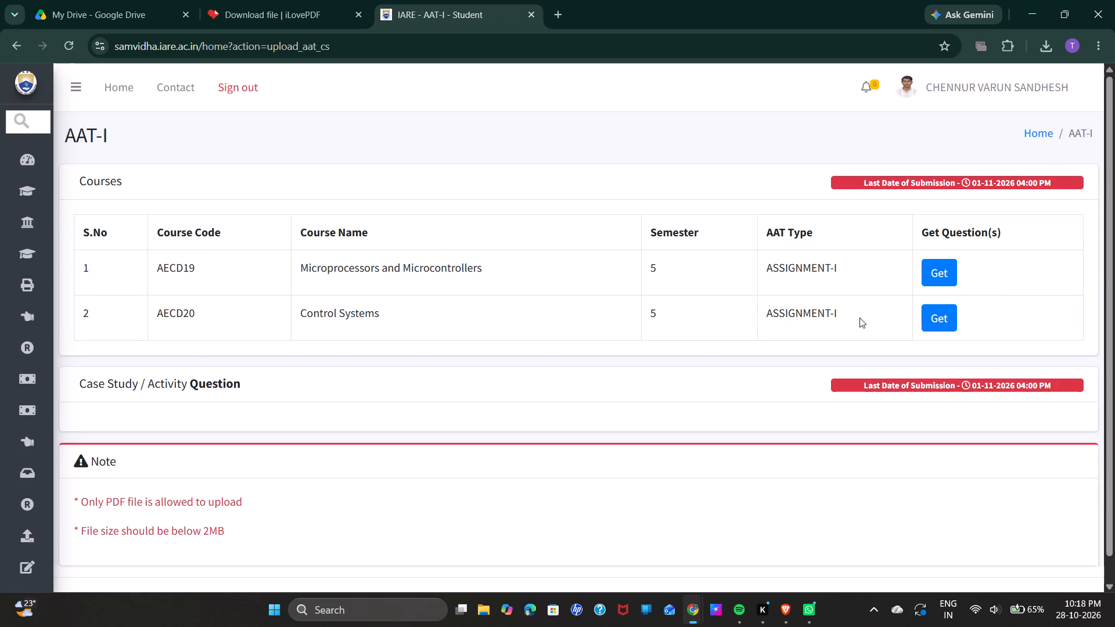
left_click(942, 309)
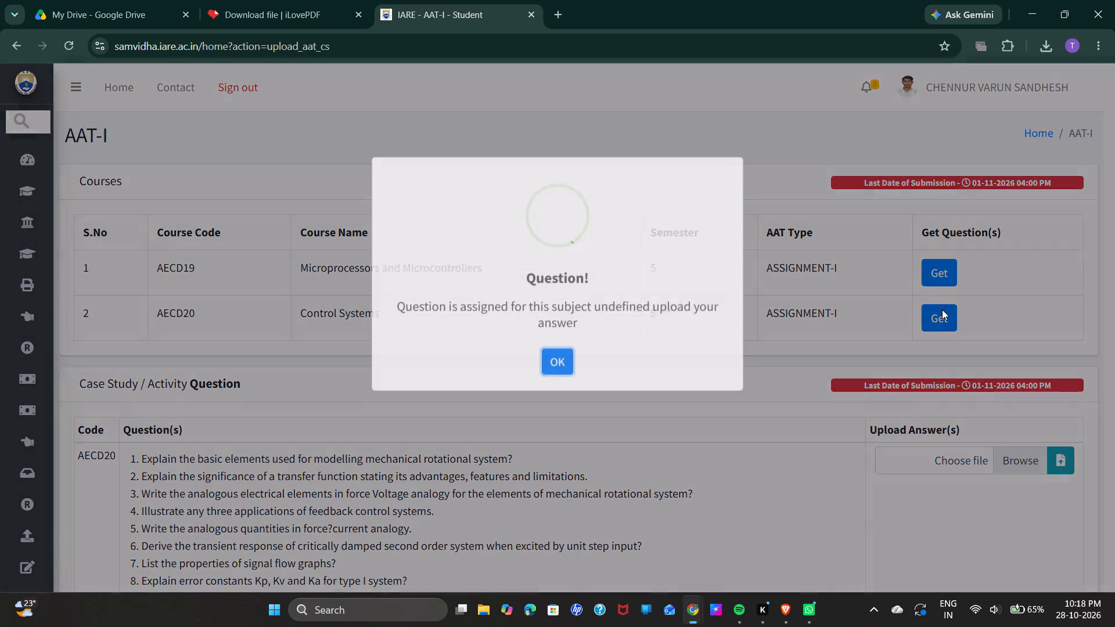
left_click(557, 409)
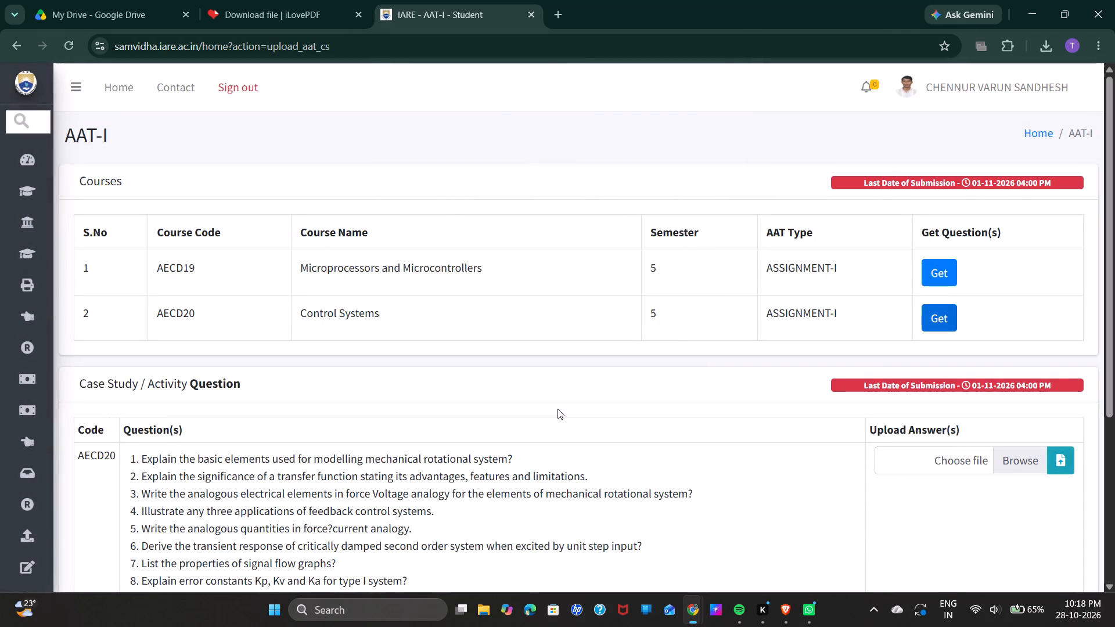
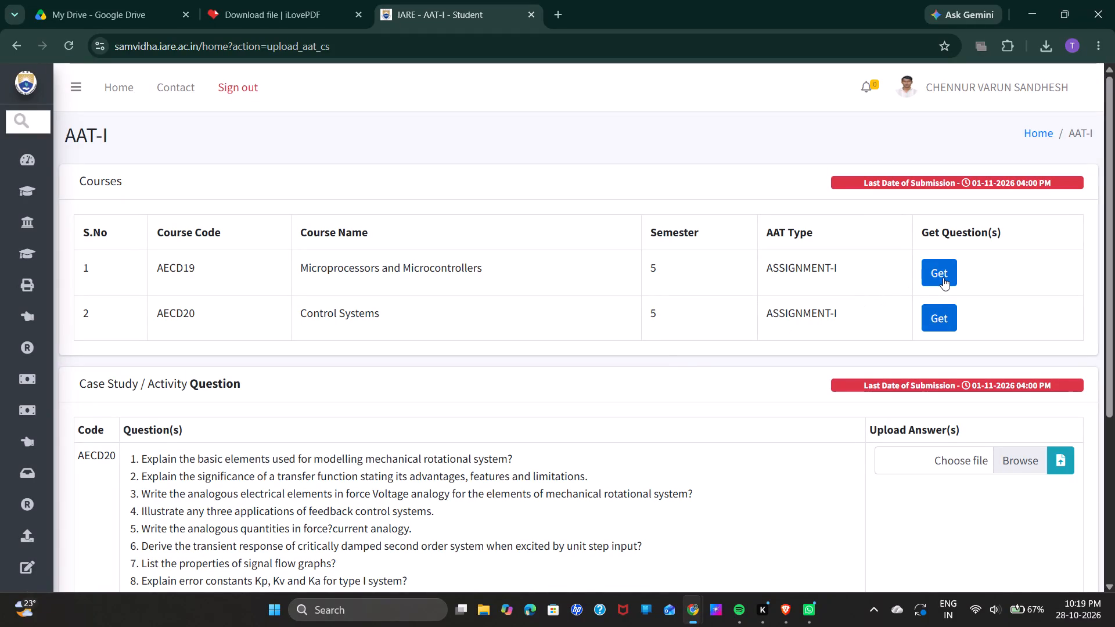
Get the ASSIGNMENT-I questions for AECD19 Microprocessors and Microcontrollers and look through the full question list and upload notes.
left_click(943, 278)
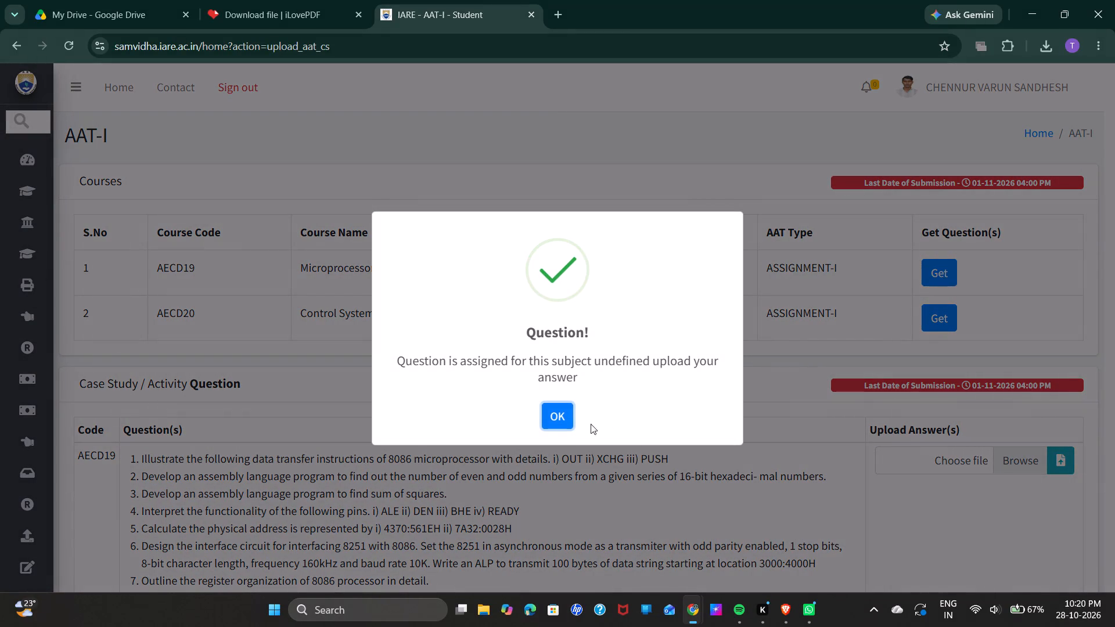
left_click(556, 417)
scroll(737, 426, "down", 3)
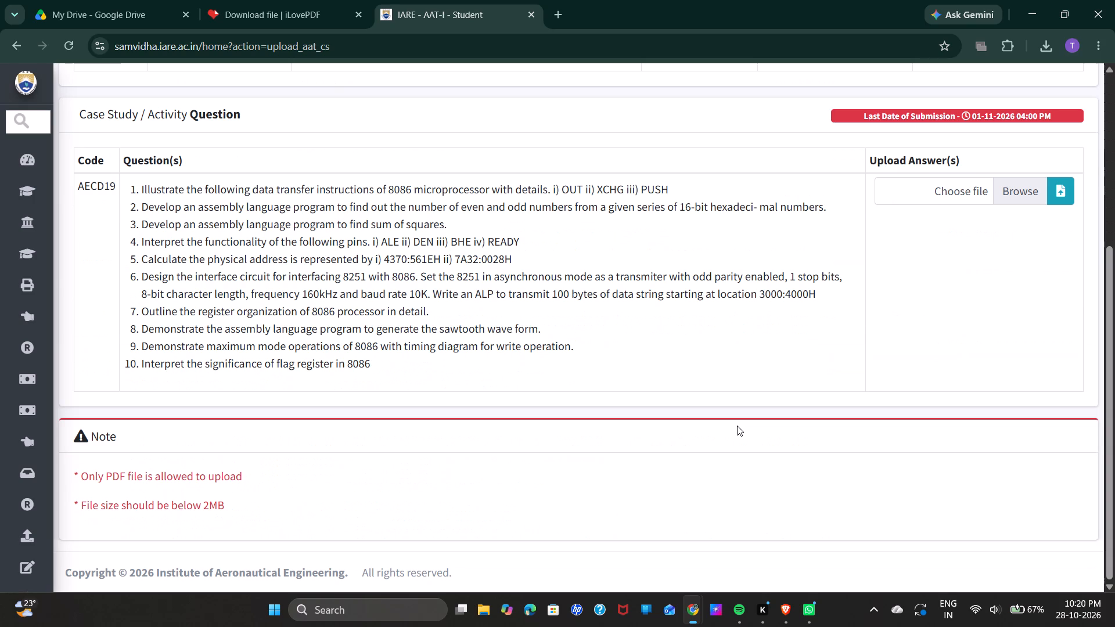
scroll(737, 426, "up", 4)
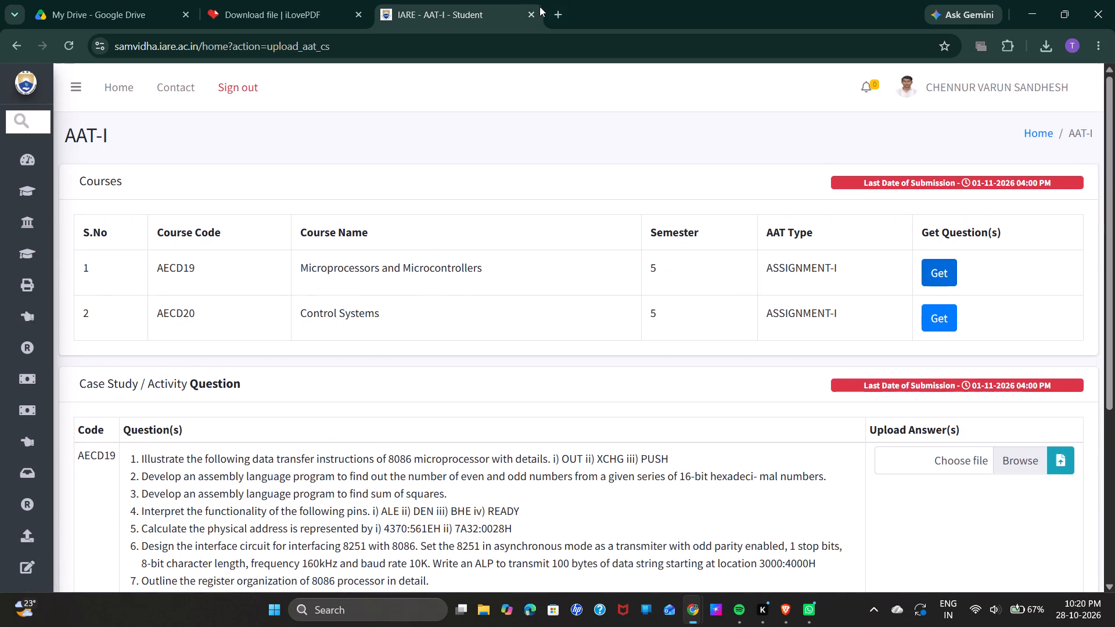
Open a new blank browser tab, check the My Drive listing, and return to the new tab.
left_click(551, 15)
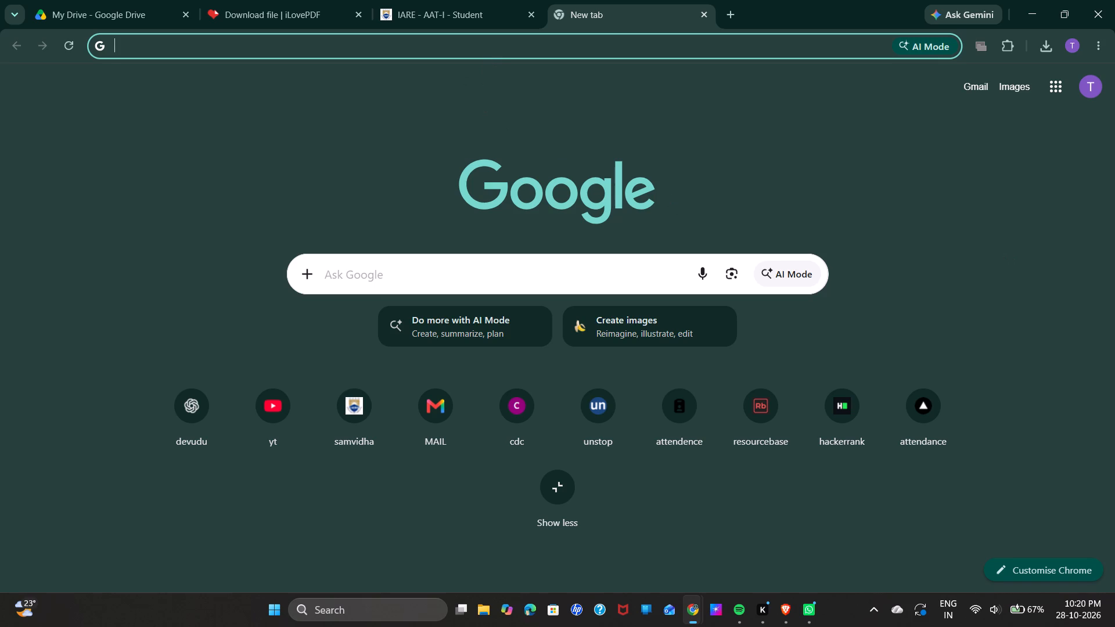
left_click(126, 0)
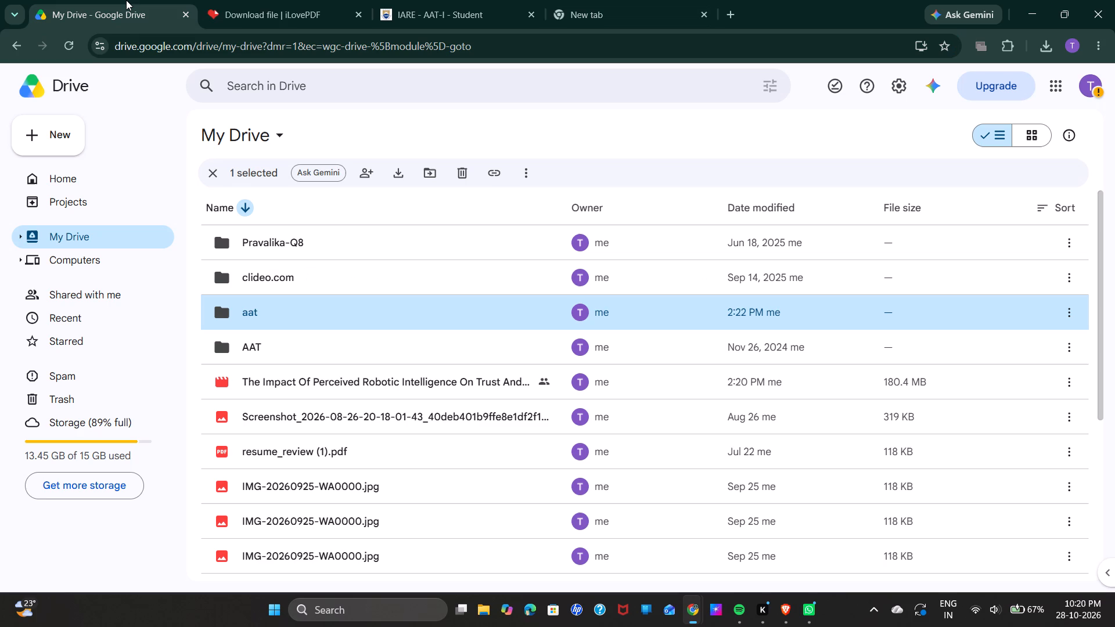
left_click(598, 0)
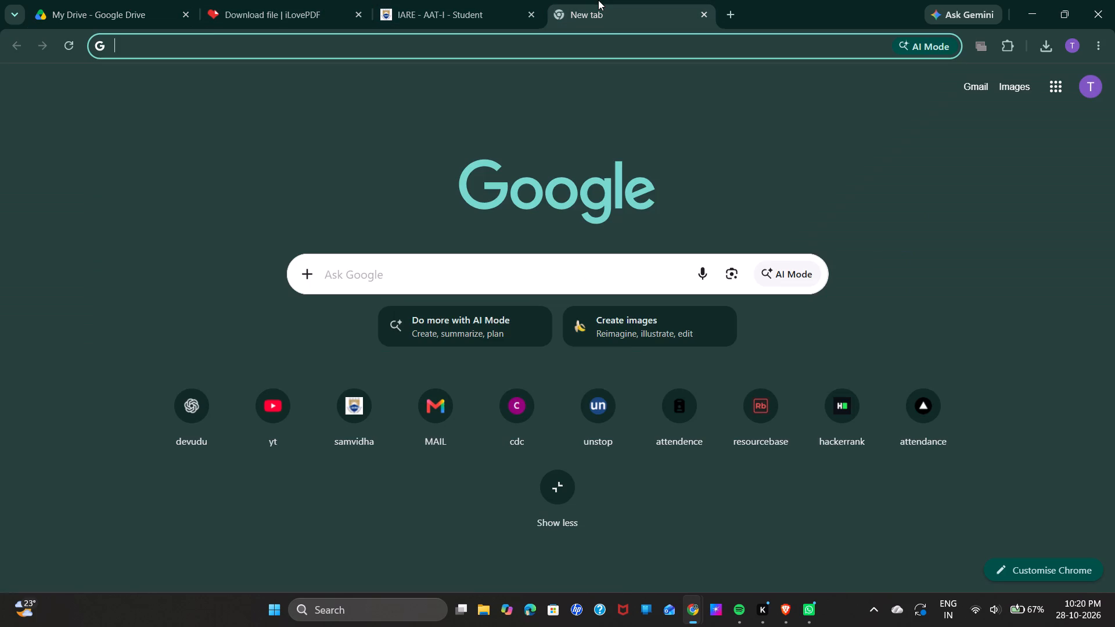